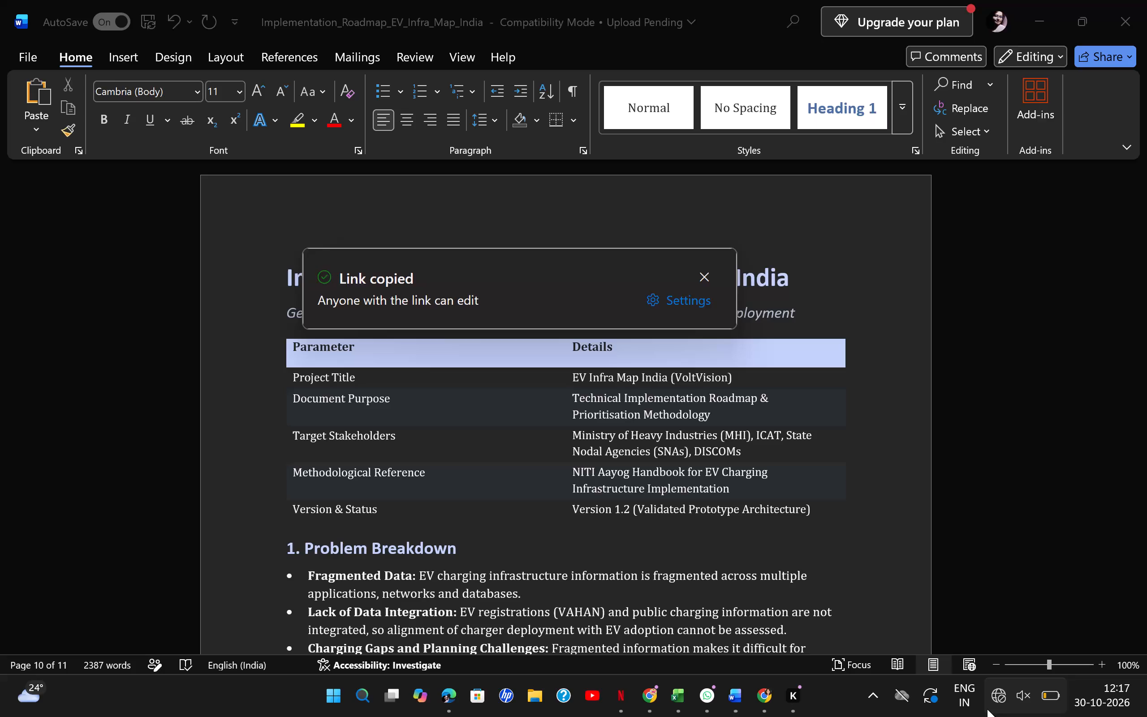
Connect the computer to the open ISM-Campus-Wi-Fi network.
{"action": "left_click", "coordinate": [995, 695]}
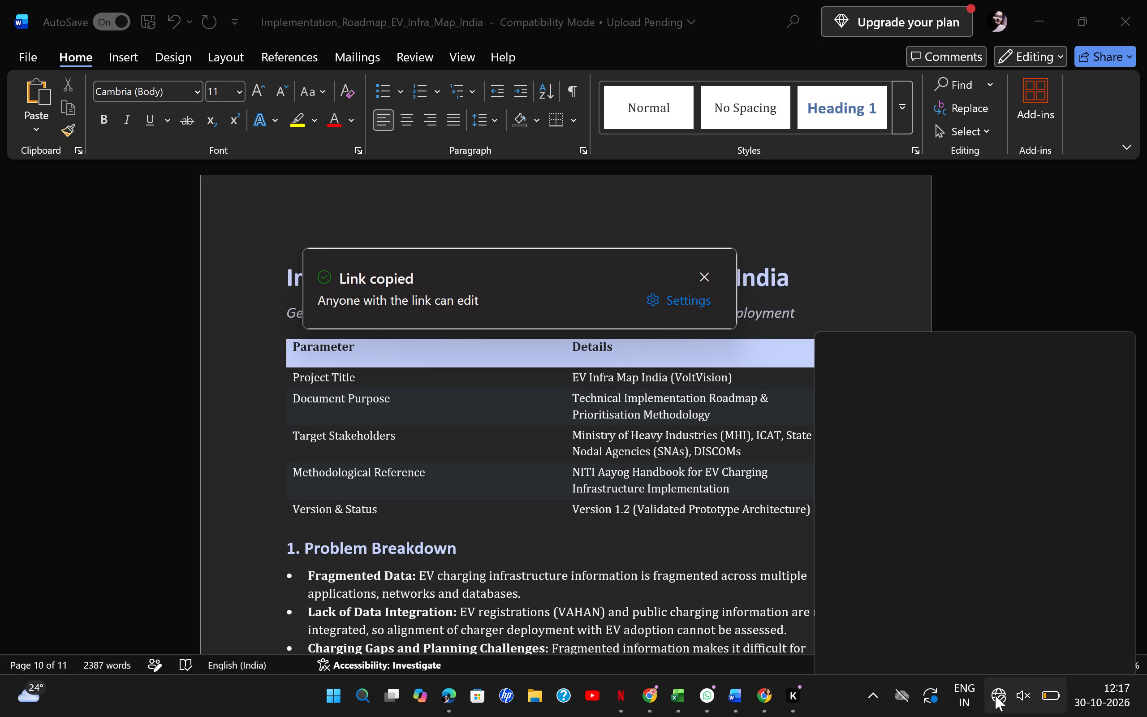
{"action": "left_click", "coordinate": [886, 353]}
{"action": "left_click", "coordinate": [917, 377]}
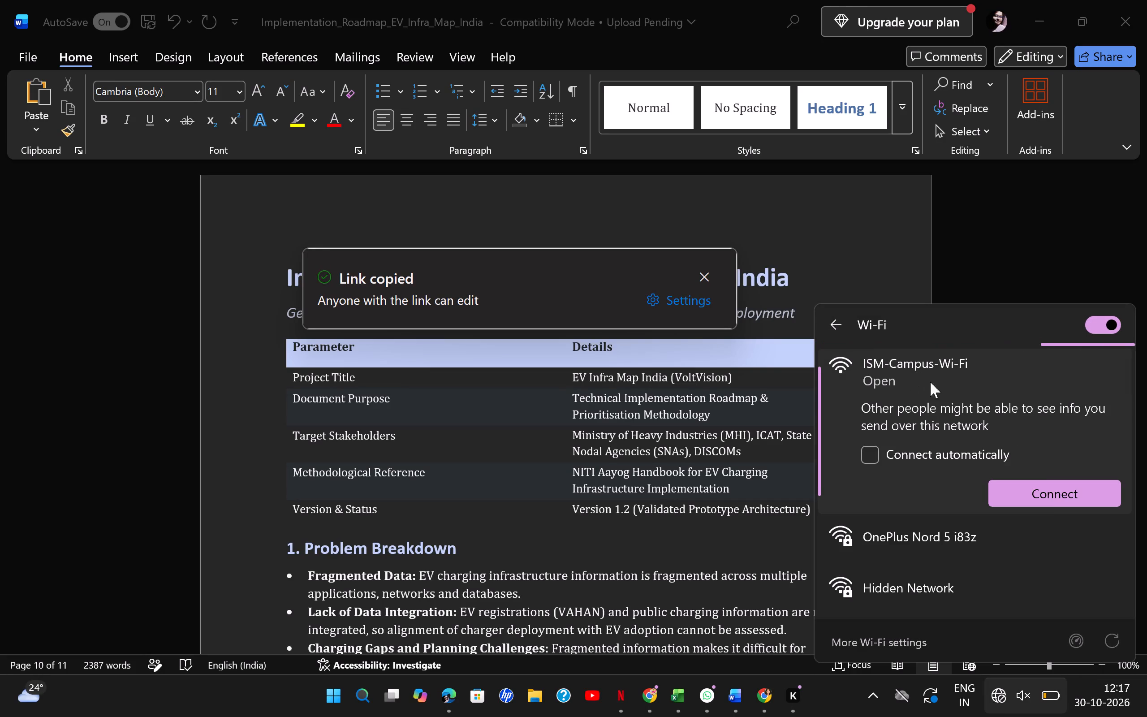
{"action": "left_click", "coordinate": [1043, 496]}
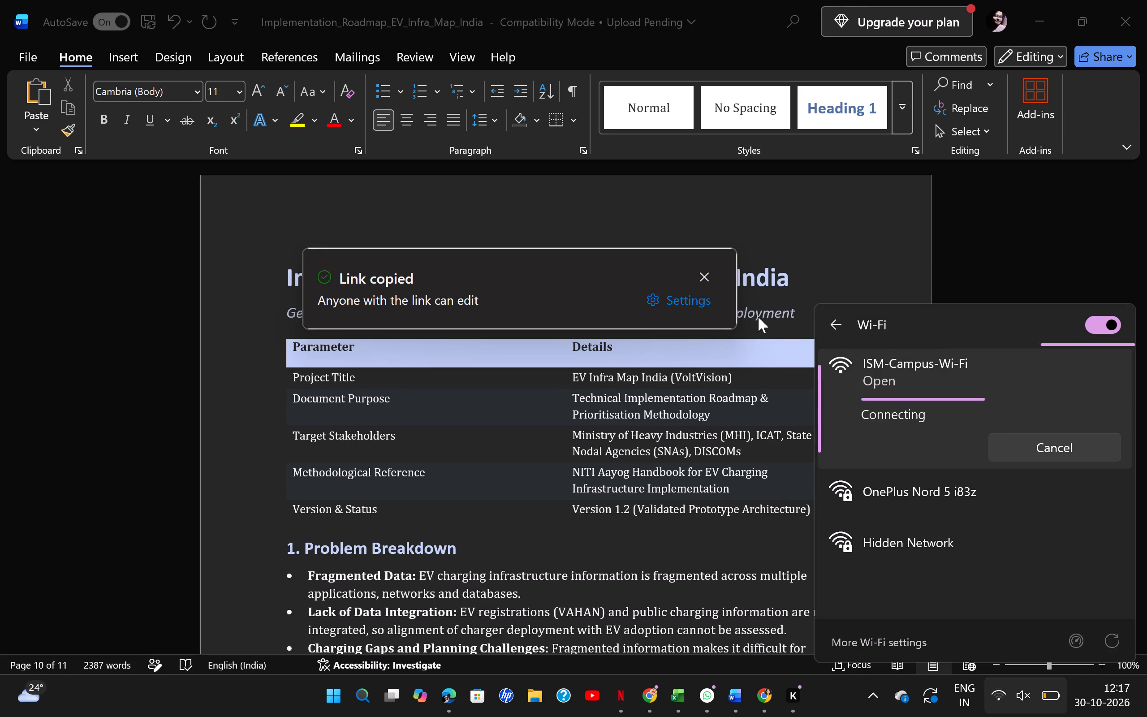
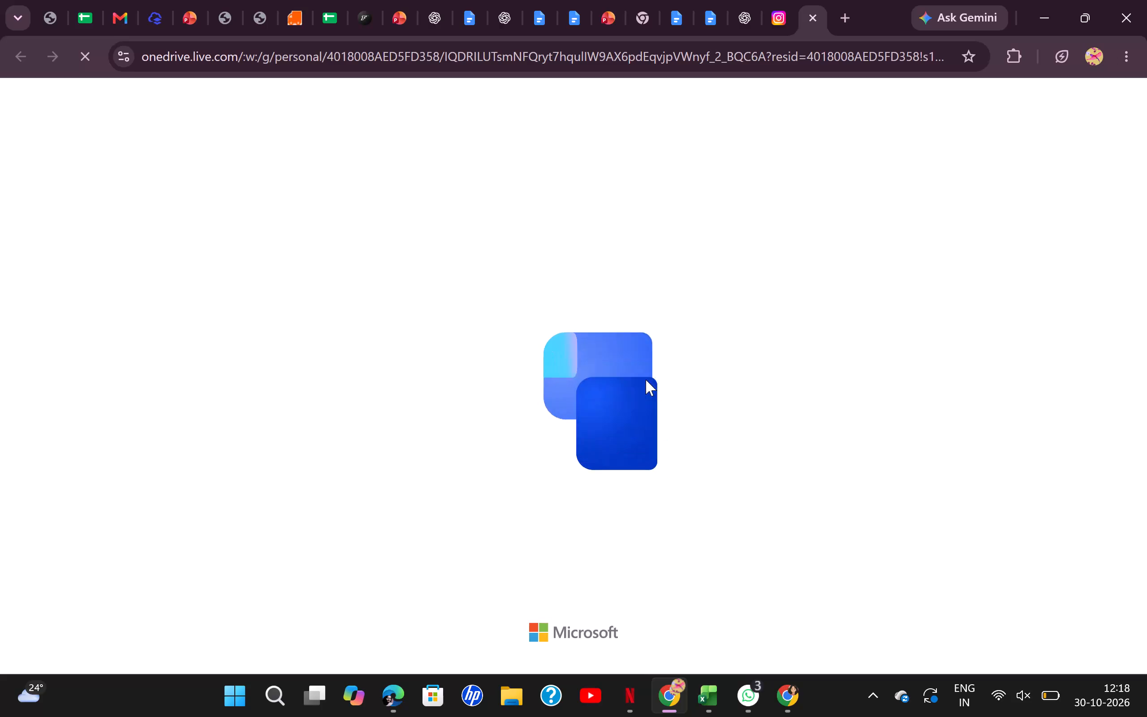
Look through the EV Infra Map India implementation roadmap document, from the parameter table into the Problem Breakdown section.
{"action": "left_click", "coordinate": [646, 380]}
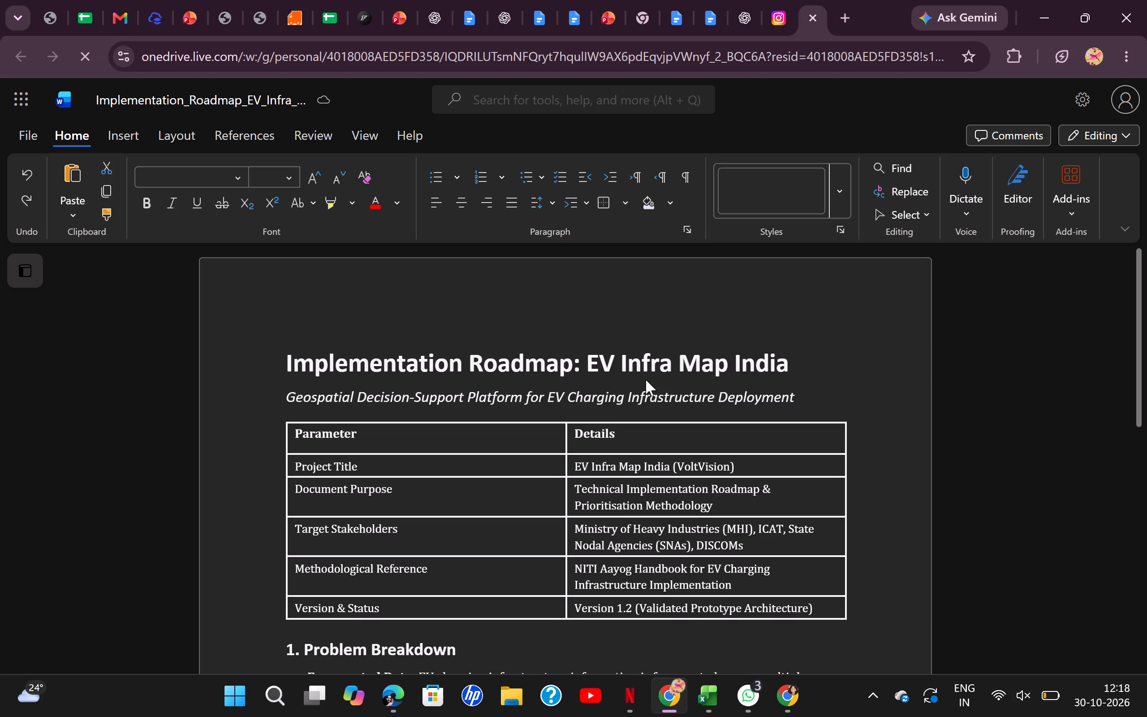
{"action": "scroll", "coordinate": [646, 380], "scroll_direction": "down", "scroll_amount": 1}
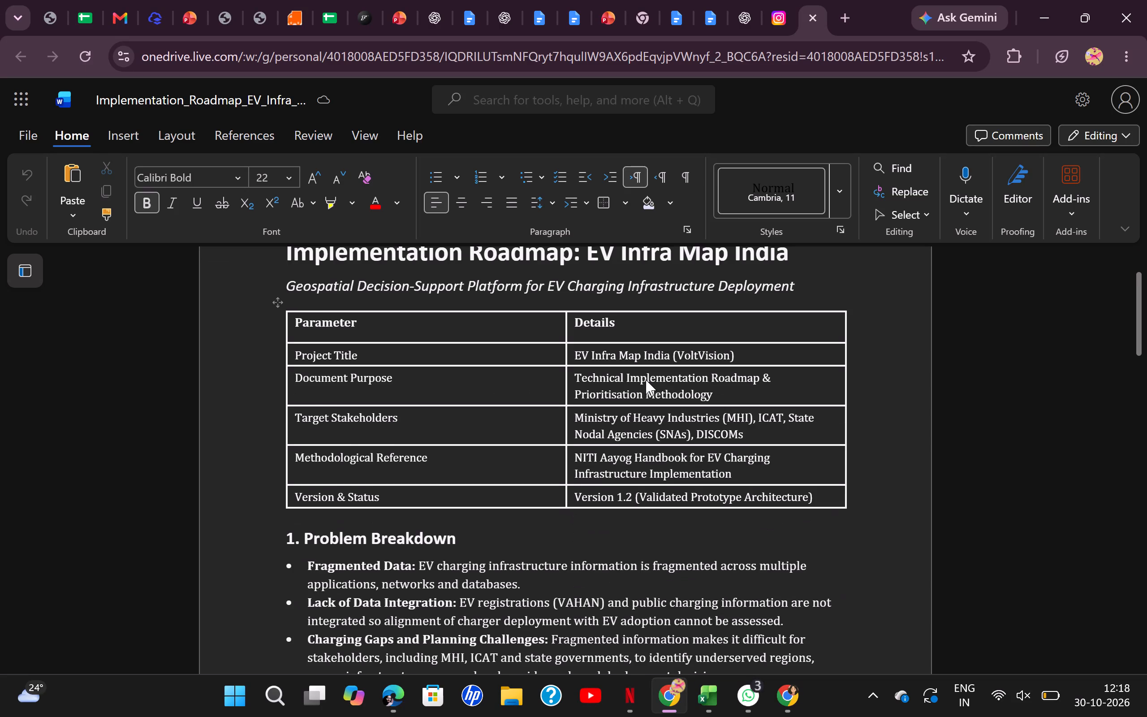
{"action": "scroll", "coordinate": [646, 380], "scroll_direction": "down", "scroll_amount": 2}
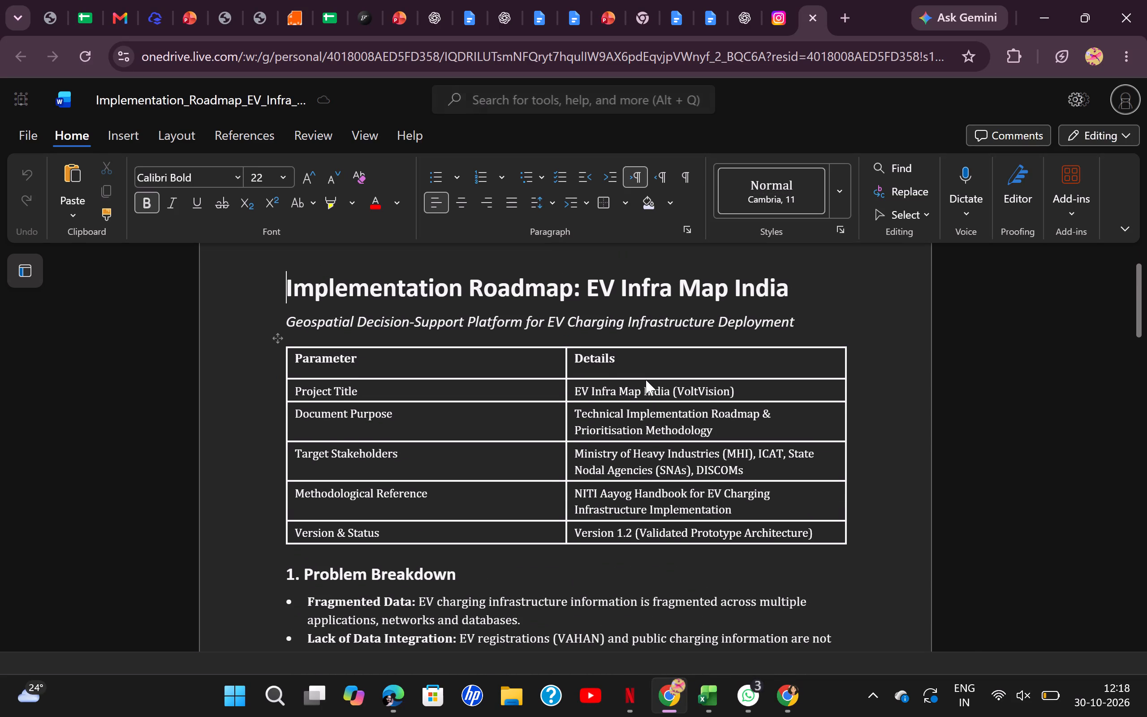
{"action": "scroll", "coordinate": [646, 380], "scroll_direction": "down", "scroll_amount": 2}
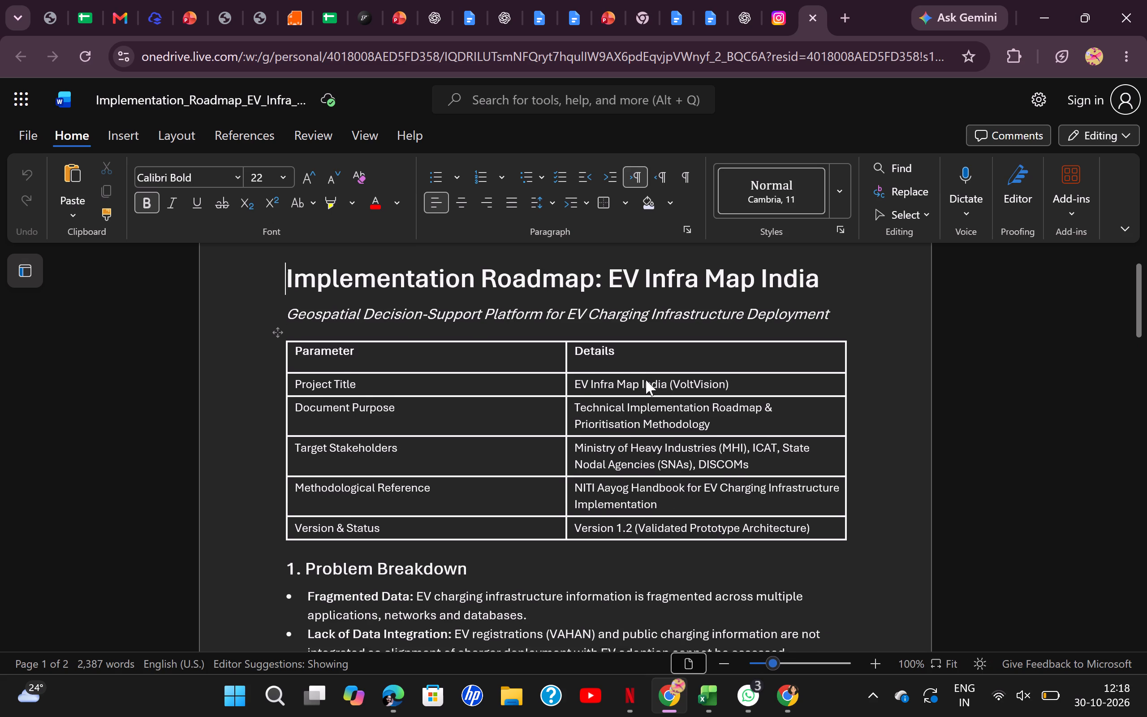
Review the EV Infra Map India roadmap from the title table through Problem Breakdown, Implementation Objective and the Data Sources table.
{"action": "scroll", "coordinate": [646, 380], "scroll_direction": "down", "scroll_amount": 3}
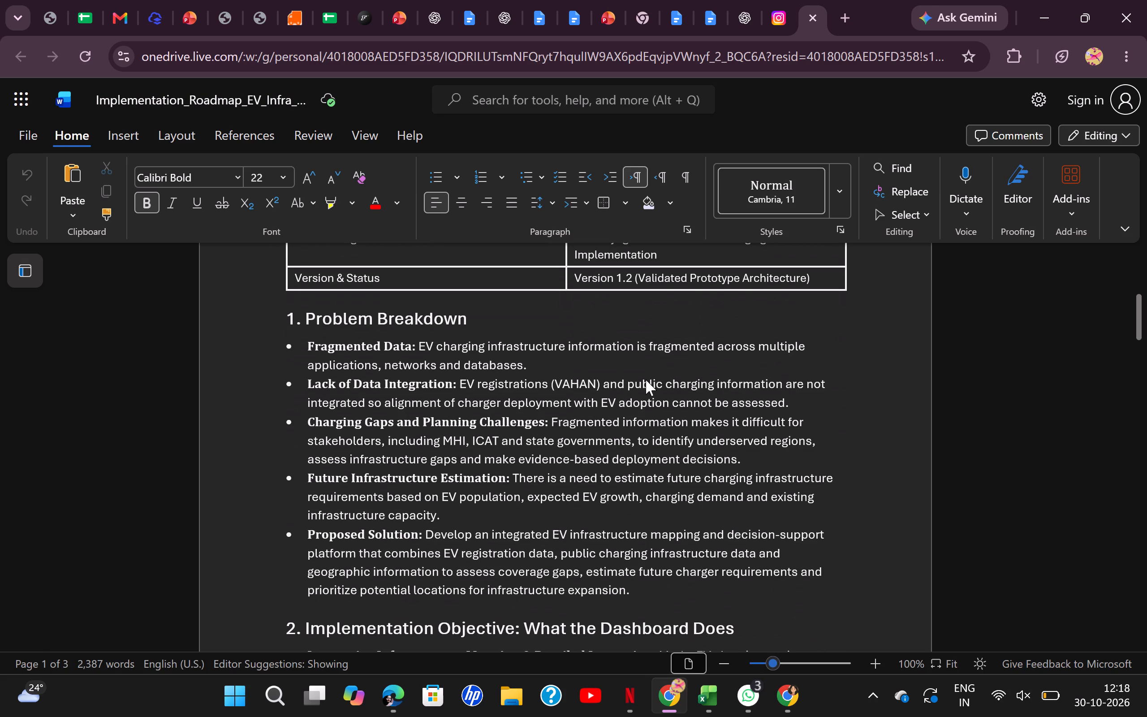
{"action": "scroll", "coordinate": [646, 380], "scroll_direction": "down", "scroll_amount": 4}
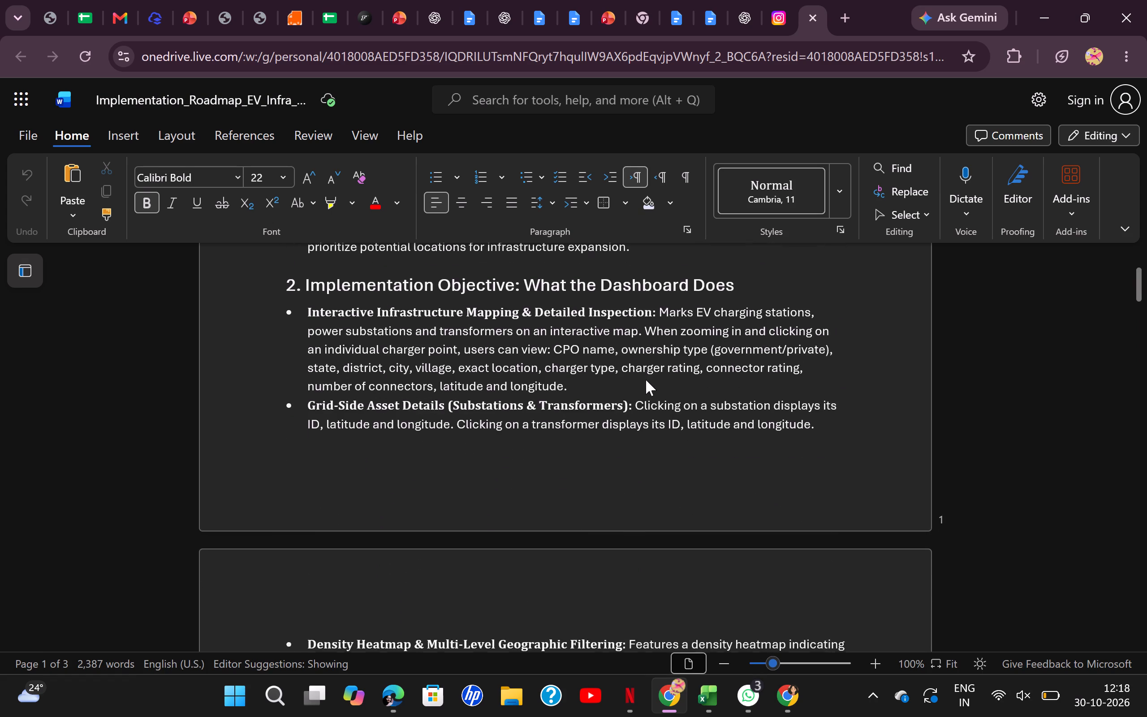
{"action": "scroll", "coordinate": [646, 380], "scroll_direction": "down", "scroll_amount": 1}
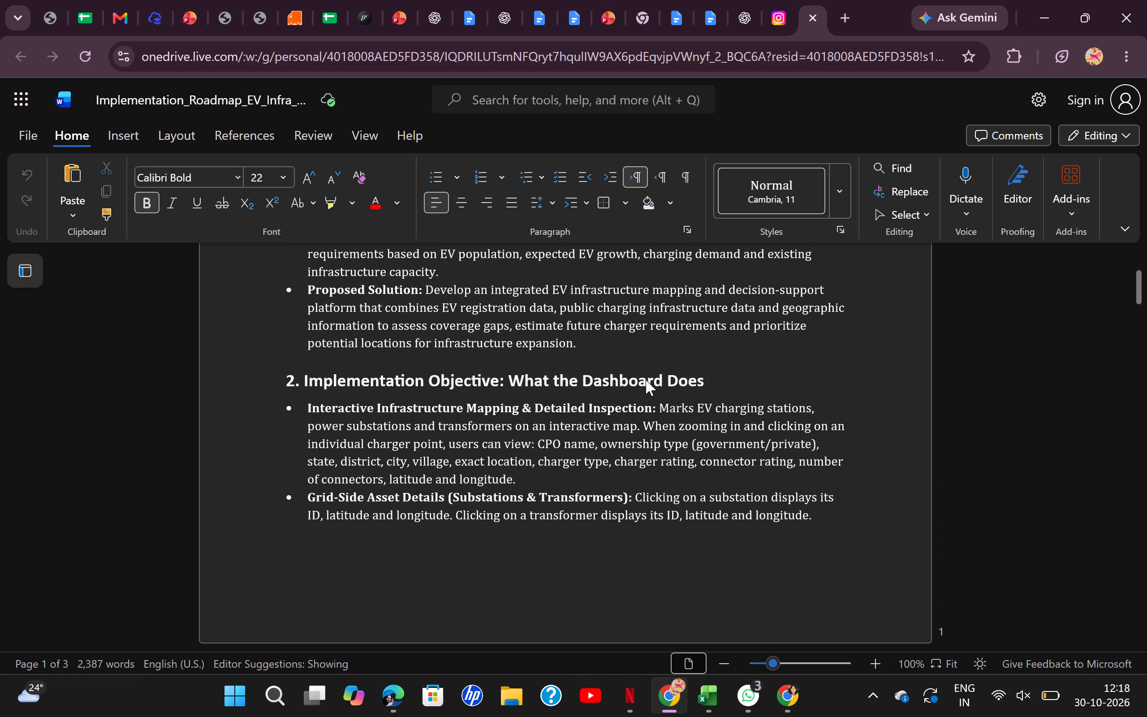
{"action": "scroll", "coordinate": [646, 380], "scroll_direction": "down", "scroll_amount": 3}
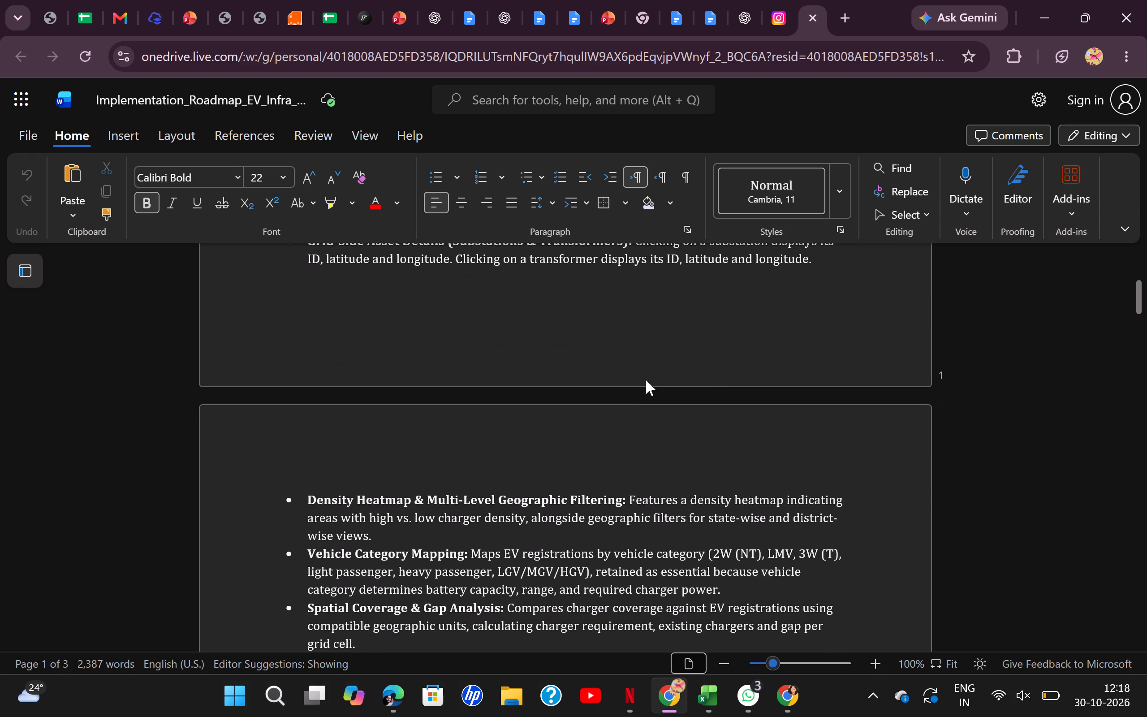
{"action": "scroll", "coordinate": [646, 380], "scroll_direction": "down", "scroll_amount": 5}
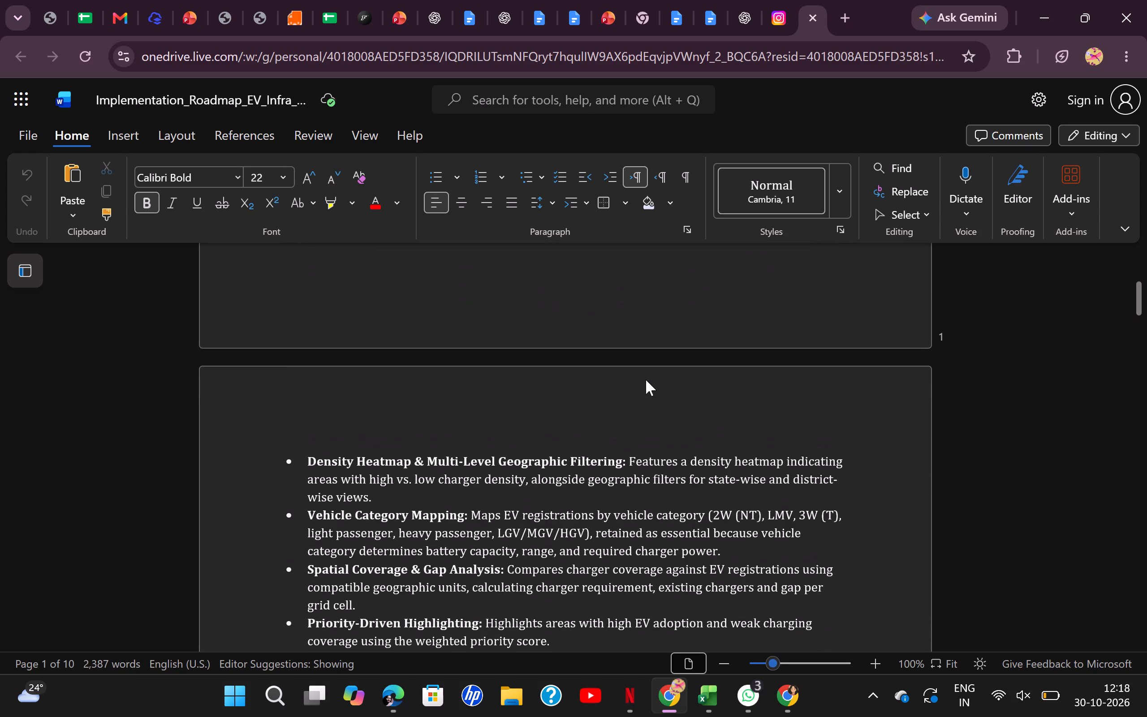
{"action": "scroll", "coordinate": [646, 380], "scroll_direction": "down", "scroll_amount": 1}
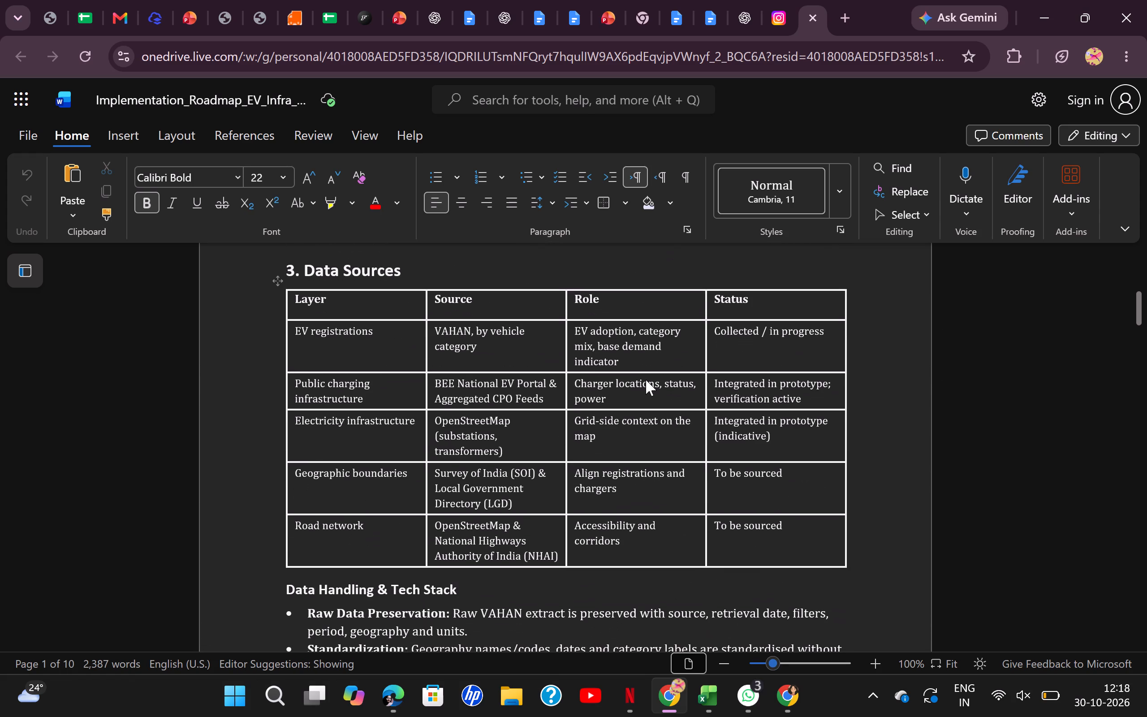
{"action": "scroll", "coordinate": [646, 380], "scroll_direction": "down", "scroll_amount": 2}
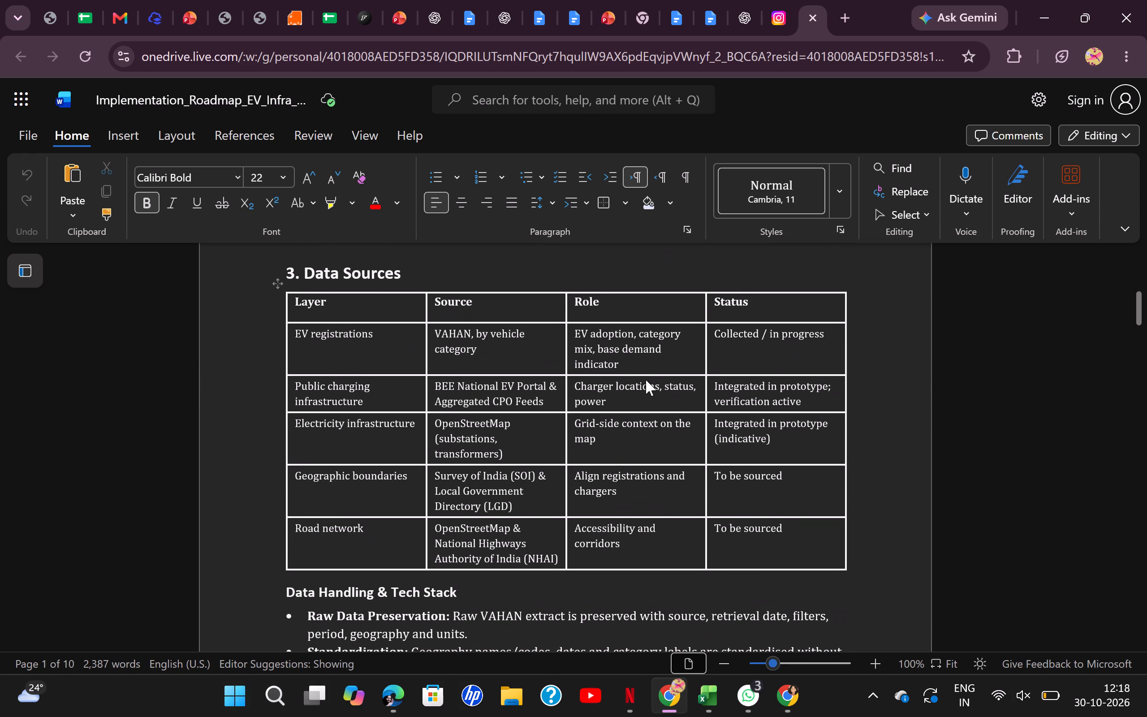
{"action": "scroll", "coordinate": [646, 380], "scroll_direction": "down", "scroll_amount": 2}
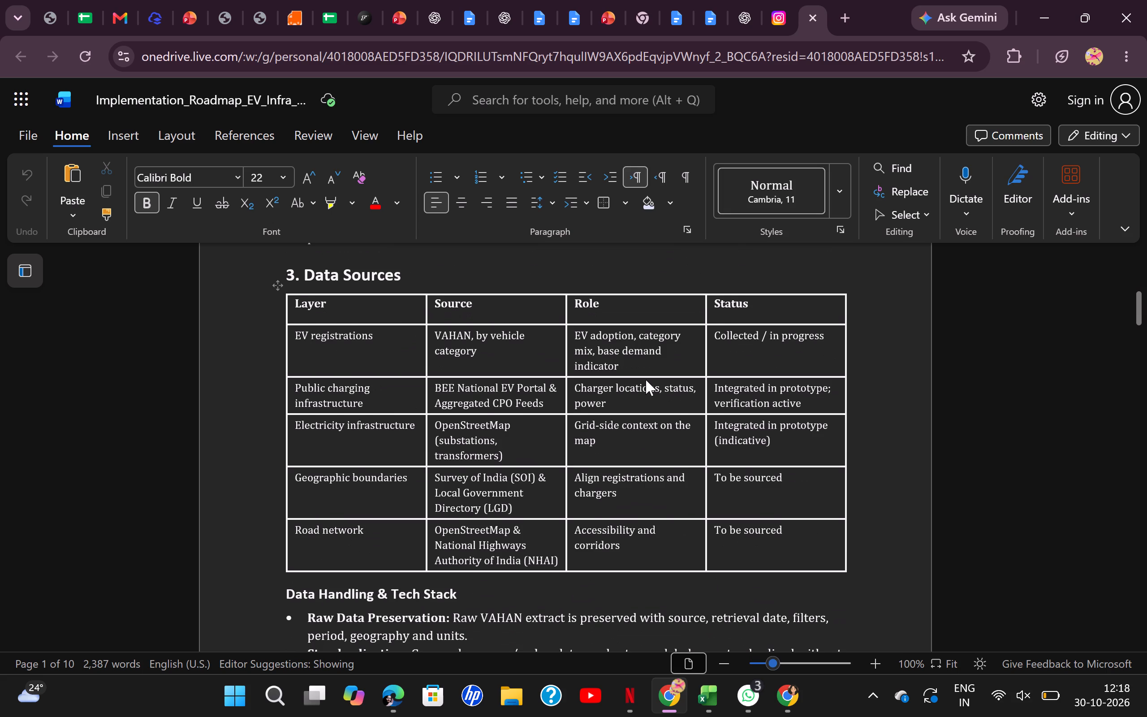
{"action": "scroll", "coordinate": [646, 380], "scroll_direction": "down", "scroll_amount": 1}
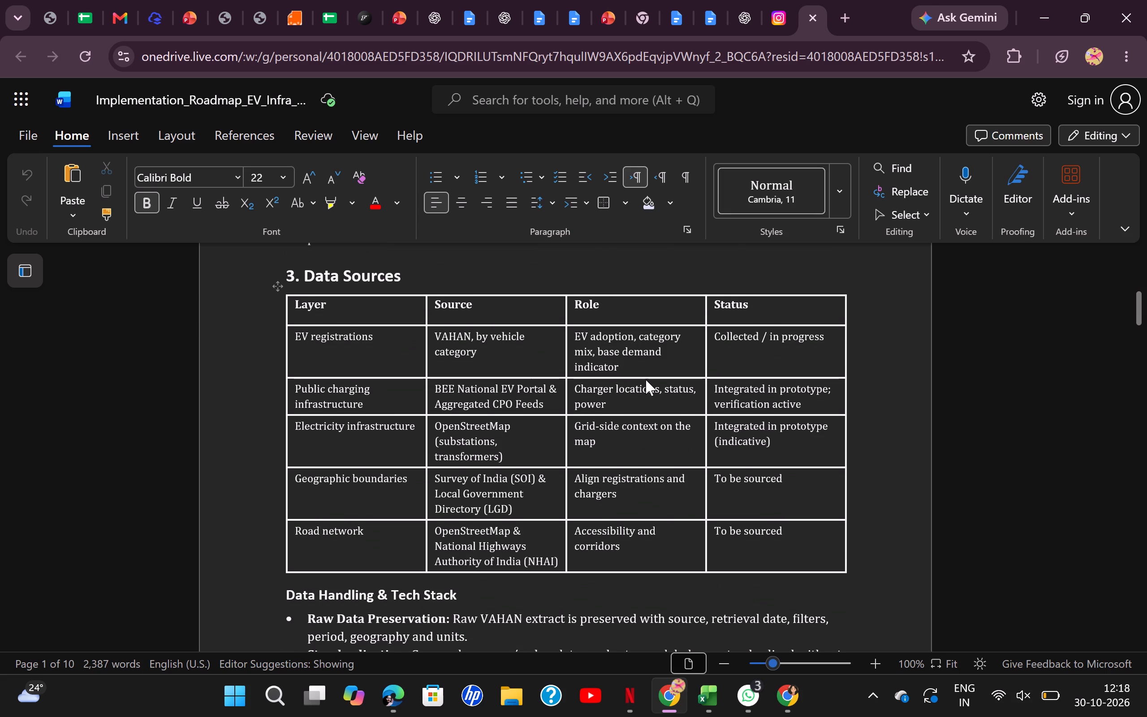
Accept the grammar suggestion "geography," in the Raw Data Preservation bullet under Data Handling & Tech Stack.
{"action": "scroll", "coordinate": [646, 380], "scroll_direction": "down", "scroll_amount": 5}
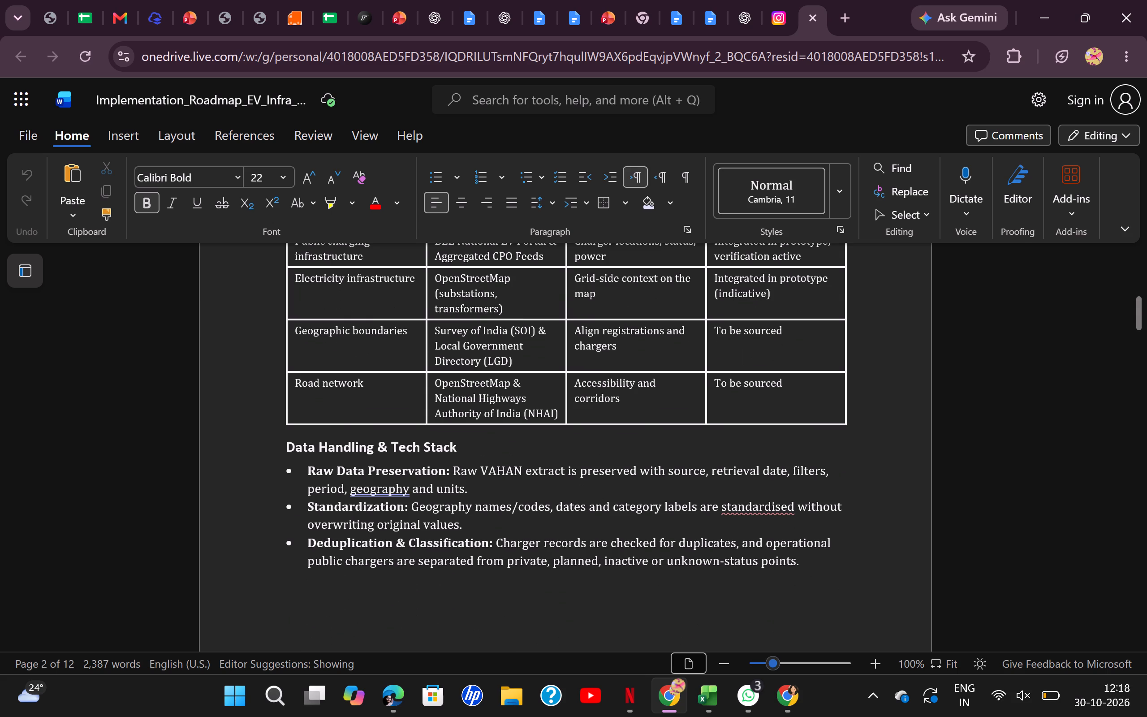
{"action": "left_click", "coordinate": [390, 494]}
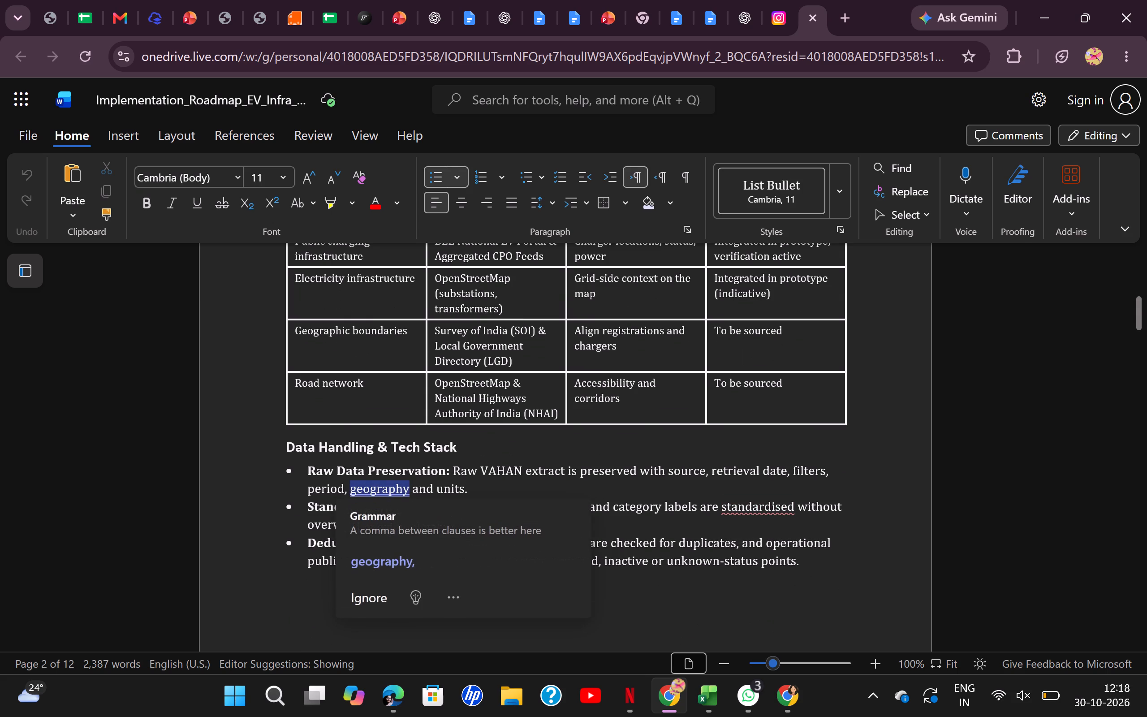
{"action": "left_click", "coordinate": [380, 561]}
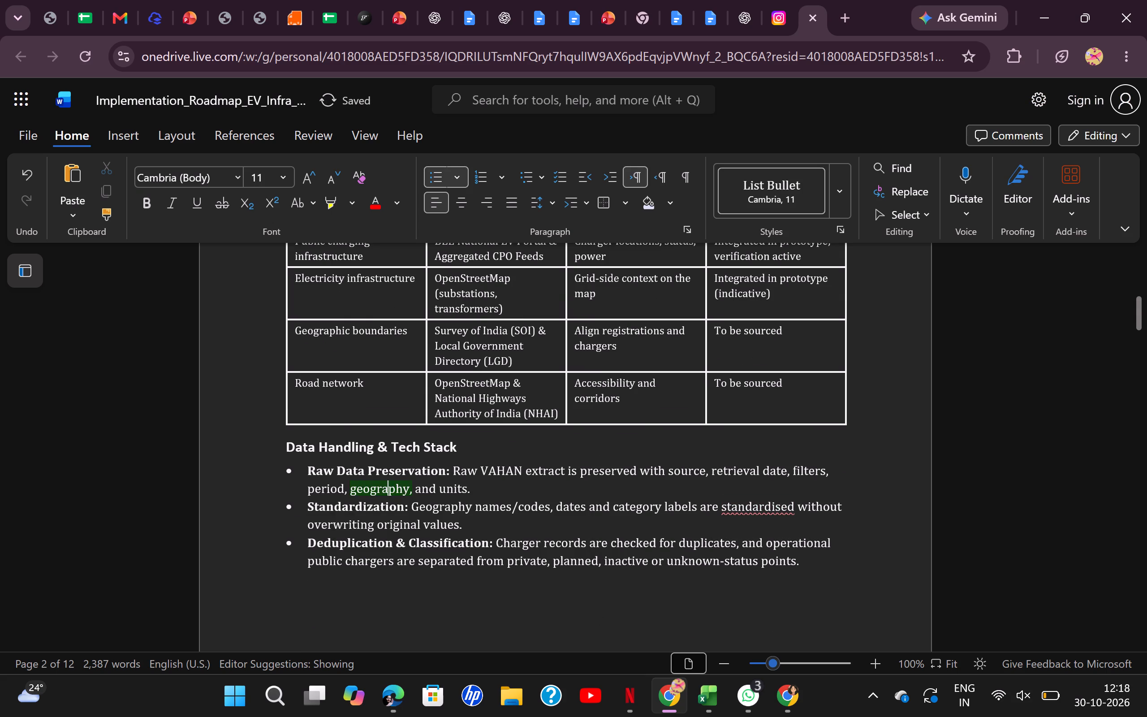
{"action": "left_click", "coordinate": [546, 517]}
Review the remaining Data Handling & Tech Stack bullets, section 4 The Map, and the start of section 5 on prioritisation formulas.
{"action": "scroll", "coordinate": [546, 517], "scroll_direction": "down", "scroll_amount": 2}
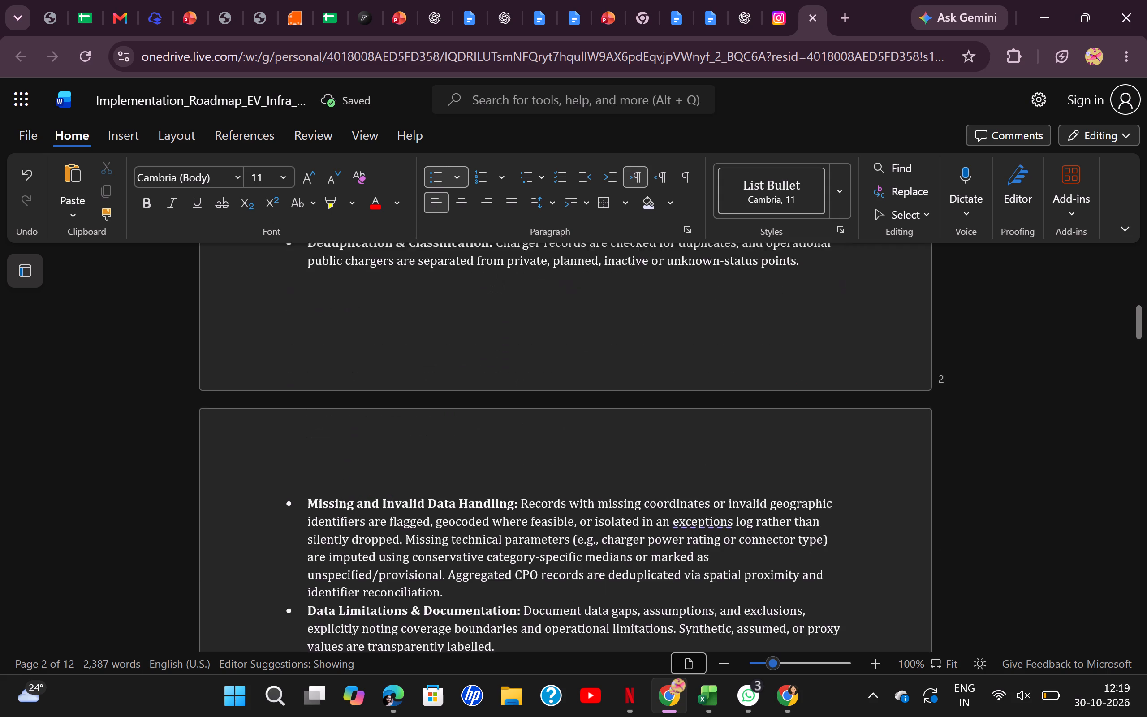
{"action": "scroll", "coordinate": [546, 517], "scroll_direction": "down", "scroll_amount": 4}
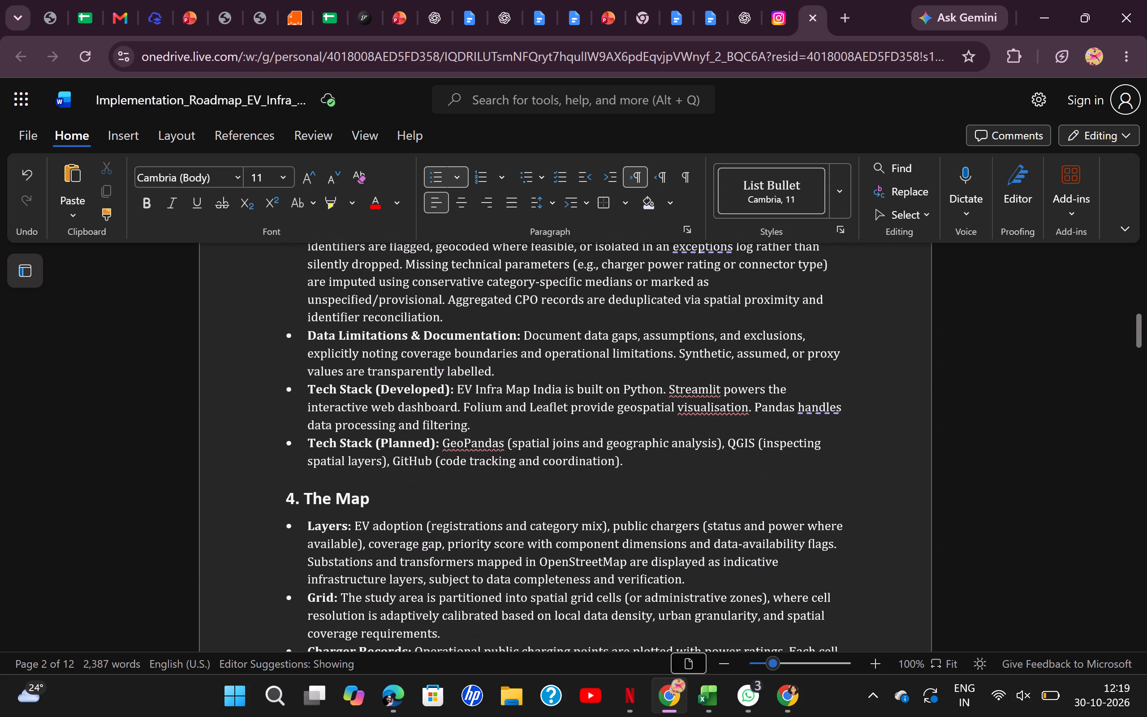
{"action": "scroll", "coordinate": [546, 517], "scroll_direction": "down", "scroll_amount": 4}
{"action": "scroll", "coordinate": [651, 482], "scroll_direction": "down", "scroll_amount": 1}
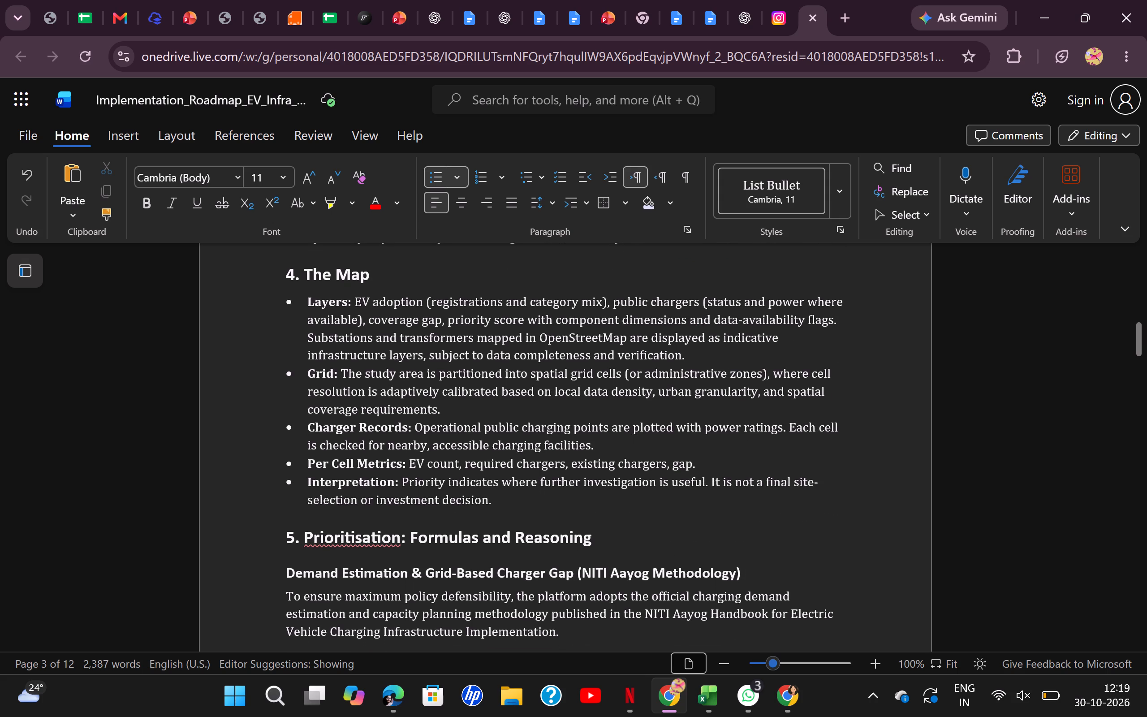
{"action": "scroll", "coordinate": [651, 482], "scroll_direction": "down", "scroll_amount": 4}
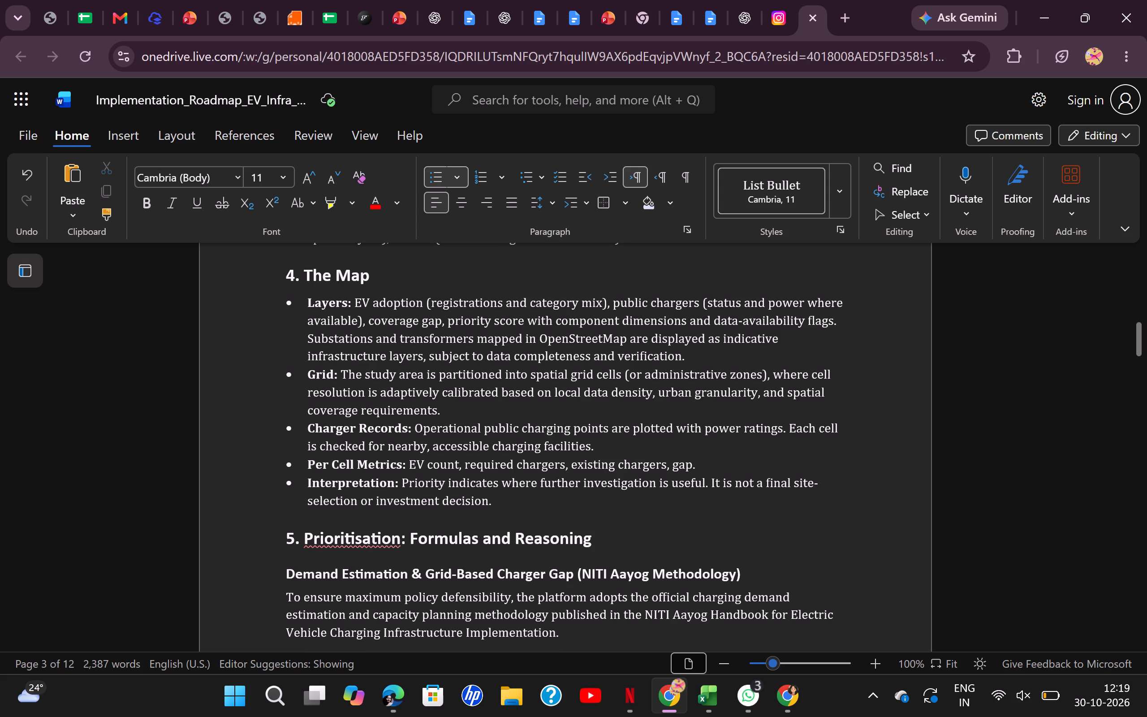
{"action": "scroll", "coordinate": [651, 482], "scroll_direction": "down", "scroll_amount": 2}
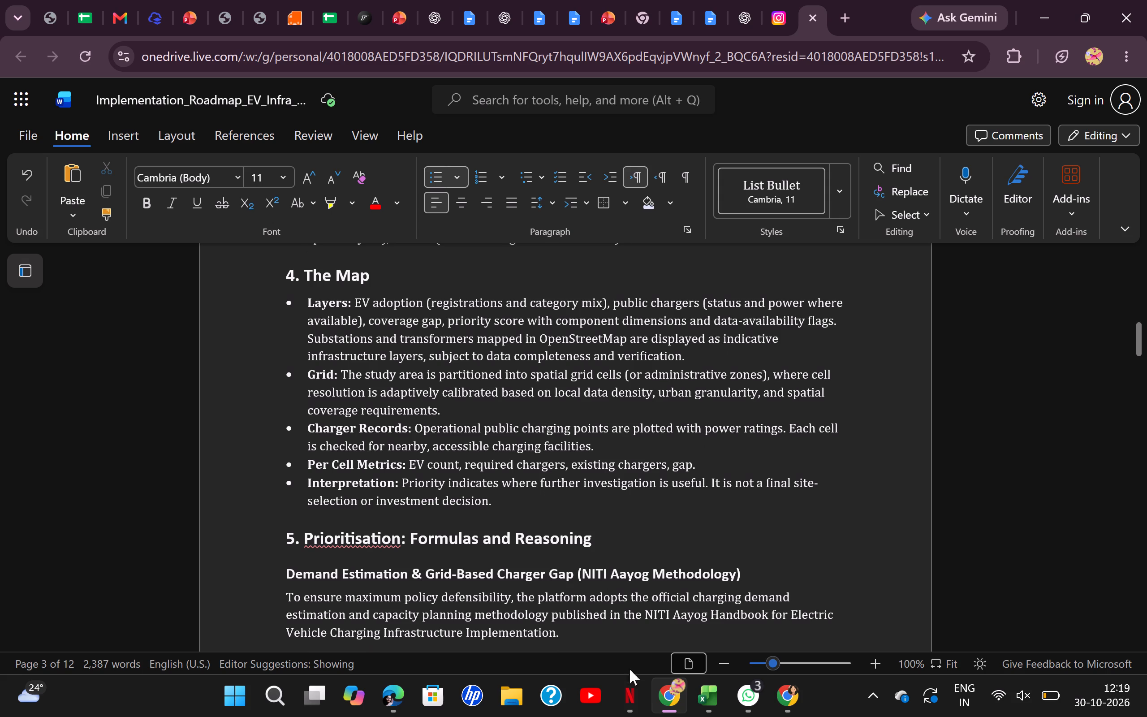
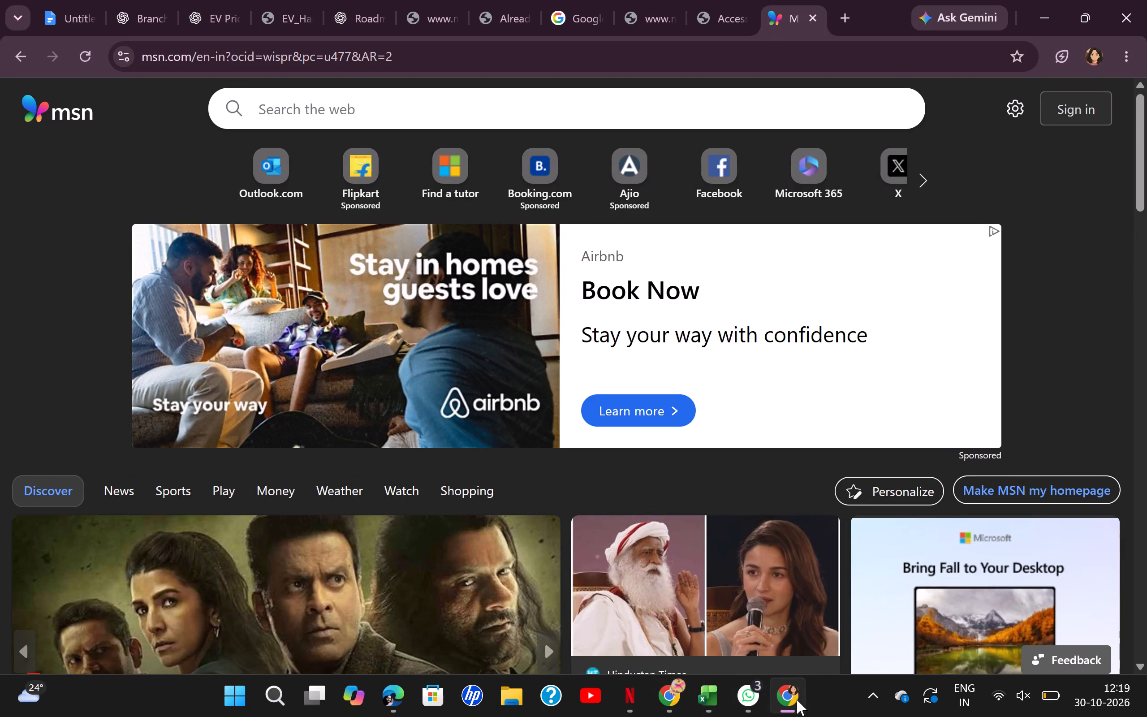
Return to the roadmap document and review the section 5 formulas from Daily Public Charging Demand through Coverage Ratio.
{"action": "left_click", "coordinate": [797, 700]}
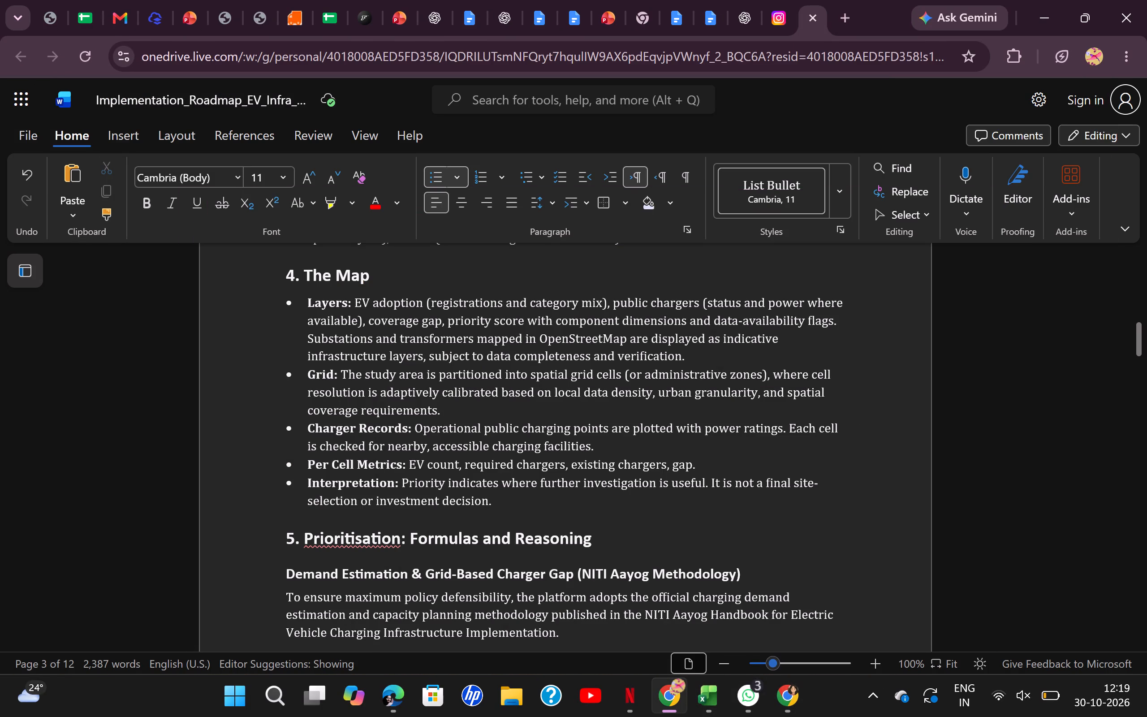
{"action": "scroll", "coordinate": [828, 522], "scroll_direction": "down", "scroll_amount": 1}
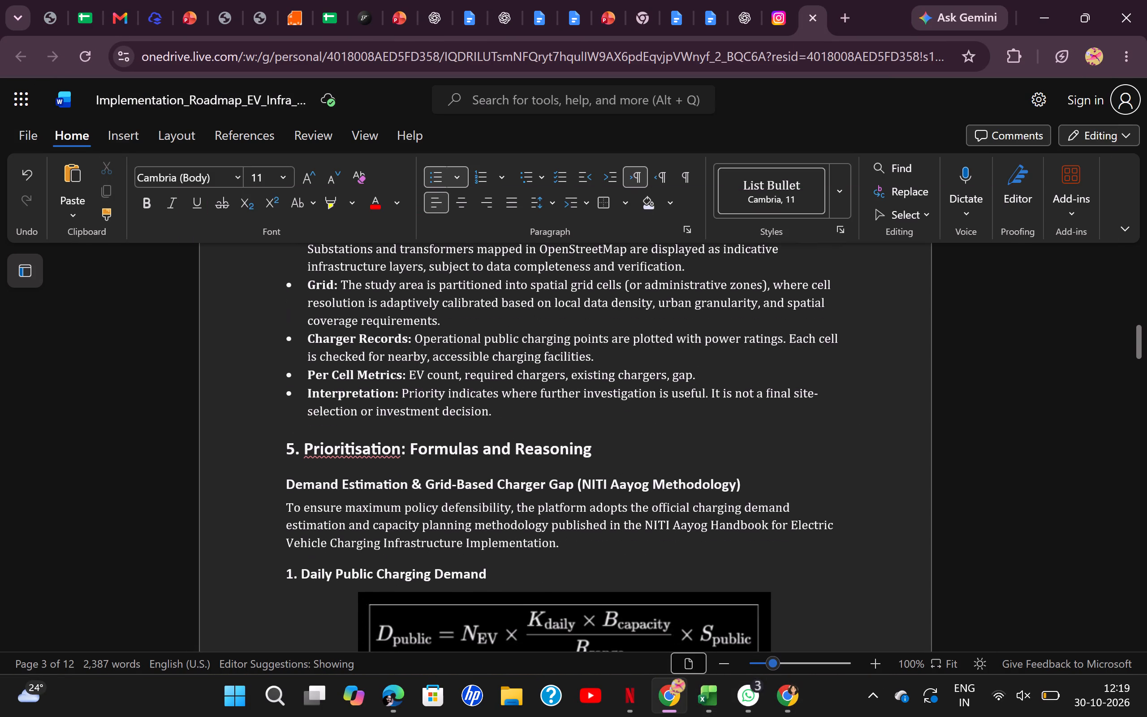
{"action": "scroll", "coordinate": [828, 522], "scroll_direction": "down", "scroll_amount": 4}
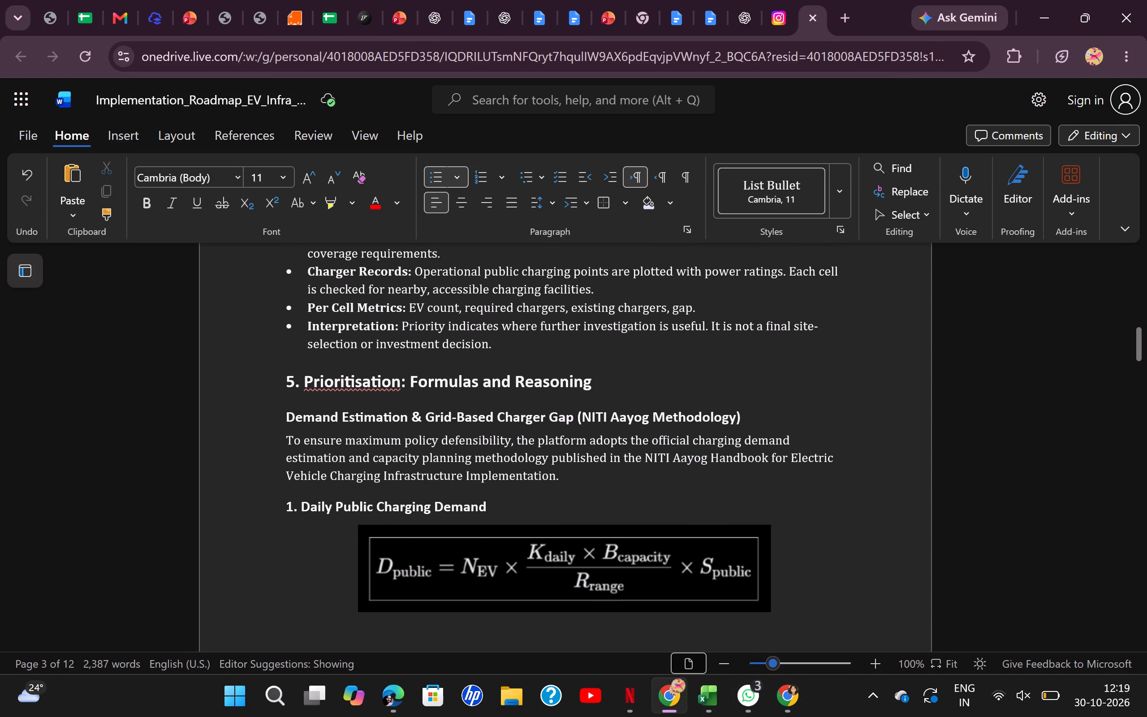
{"action": "scroll", "coordinate": [828, 522], "scroll_direction": "down", "scroll_amount": 3}
{"action": "scroll", "coordinate": [828, 522], "scroll_direction": "up", "scroll_amount": 1}
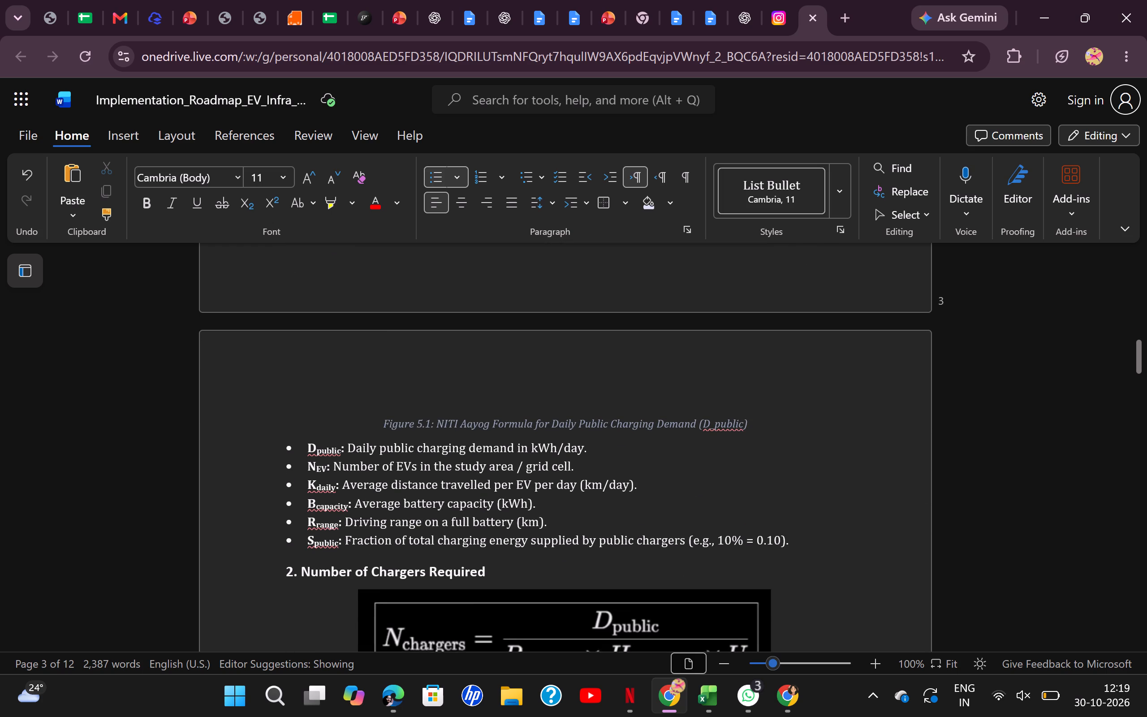
{"action": "scroll", "coordinate": [828, 522], "scroll_direction": "up", "scroll_amount": 1}
{"action": "scroll", "coordinate": [828, 522], "scroll_direction": "down", "scroll_amount": 1}
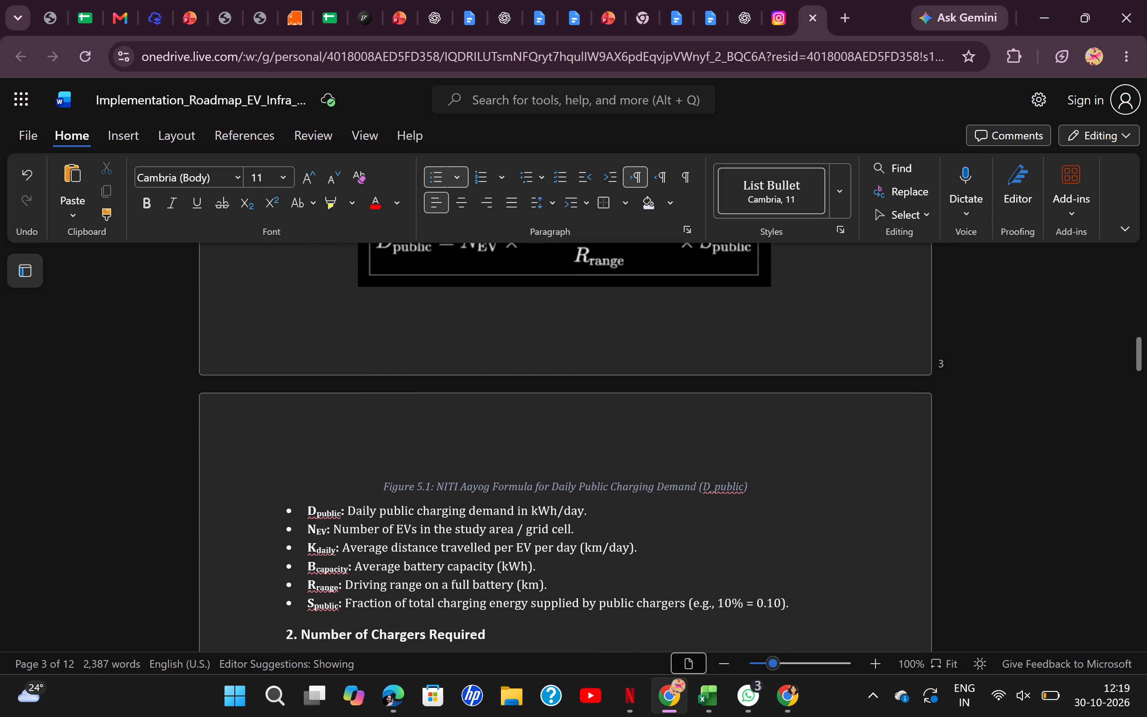
{"action": "scroll", "coordinate": [828, 522], "scroll_direction": "down", "scroll_amount": 5}
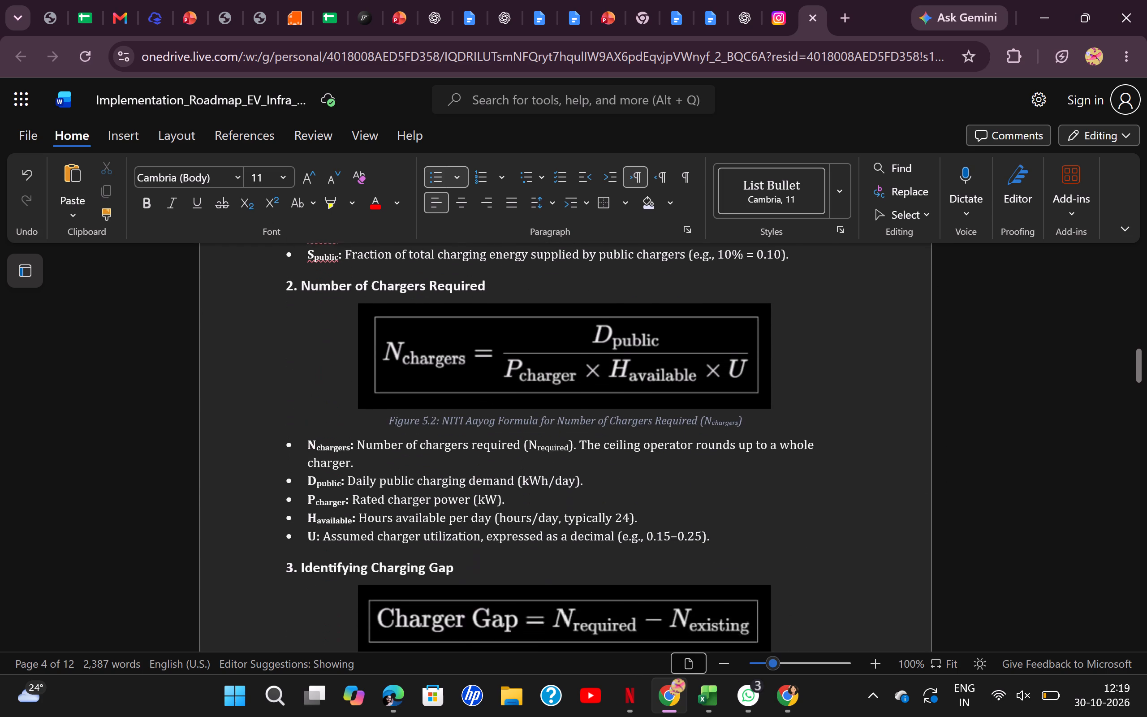
{"action": "scroll", "coordinate": [828, 522], "scroll_direction": "down", "scroll_amount": 8}
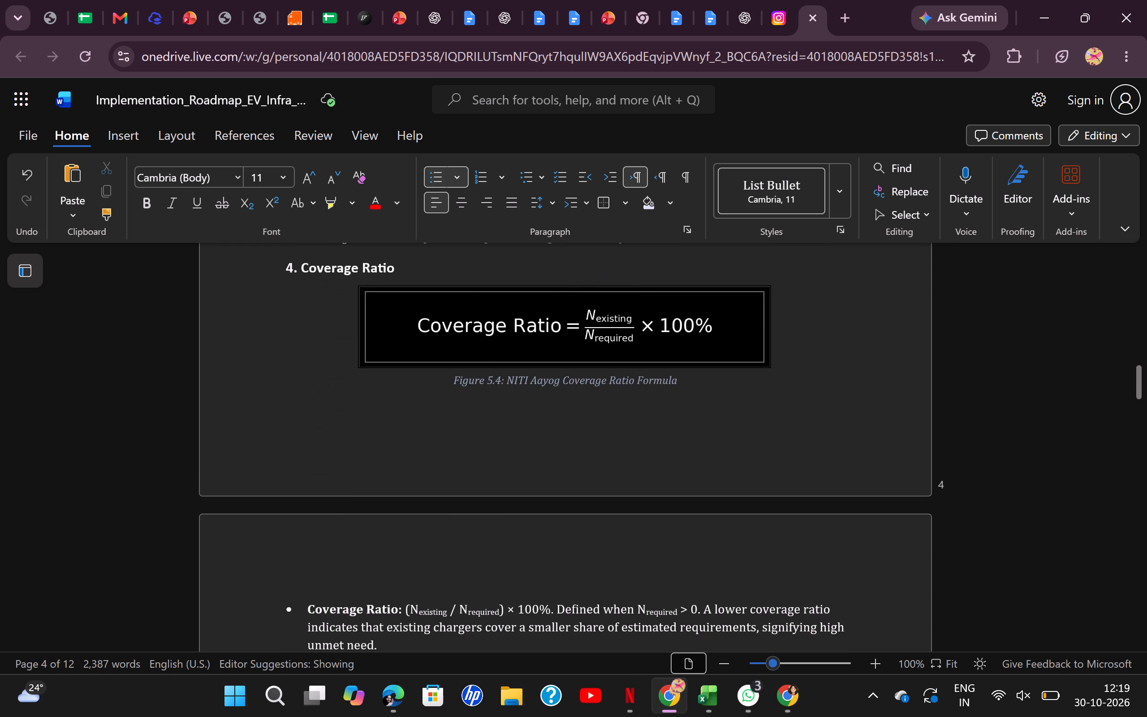
Review the simulator steps, their interface mockups, Step 6 scenario comparison, 8.2 Methodological Safeguards and 8.3 Expected Outcome.
{"action": "scroll", "coordinate": [828, 522], "scroll_direction": "down", "scroll_amount": 6}
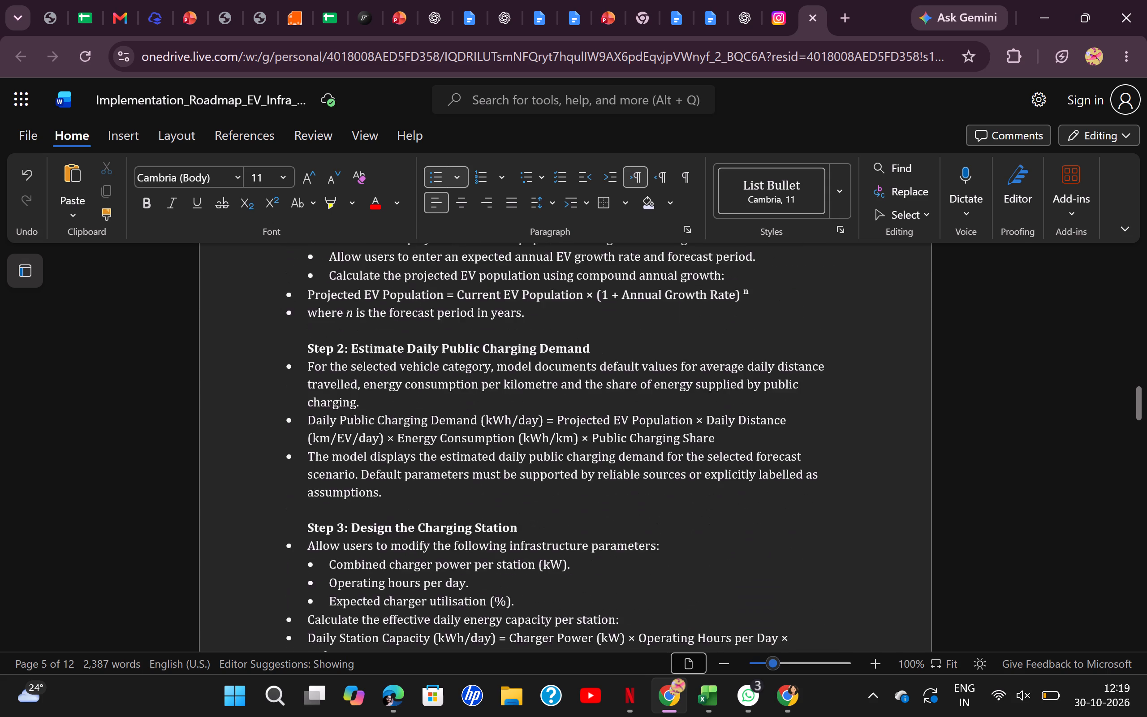
{"action": "scroll", "coordinate": [828, 522], "scroll_direction": "down", "scroll_amount": 8}
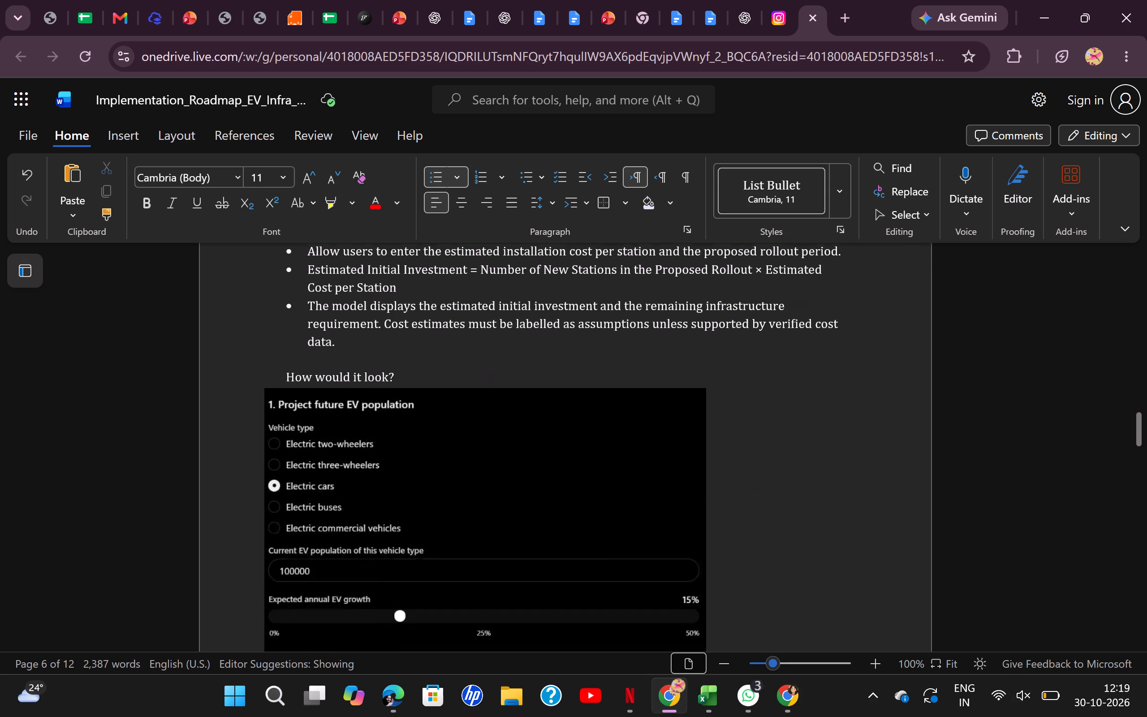
{"action": "scroll", "coordinate": [828, 522], "scroll_direction": "down", "scroll_amount": 8}
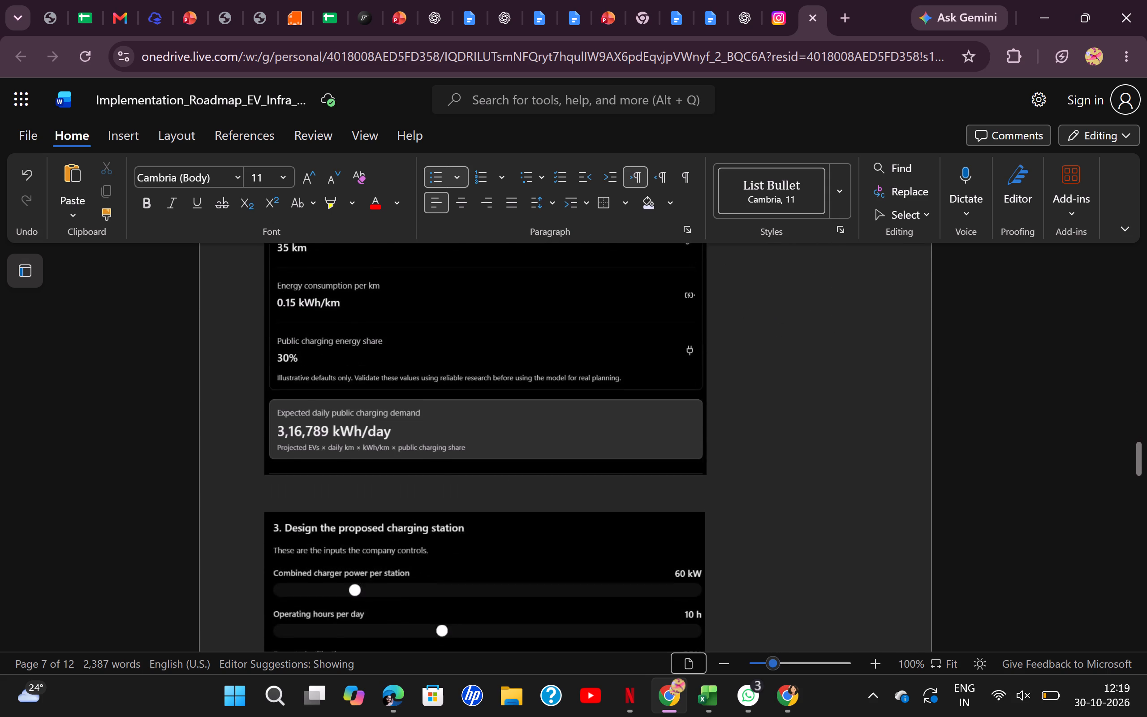
{"action": "scroll", "coordinate": [828, 522], "scroll_direction": "down", "scroll_amount": 7}
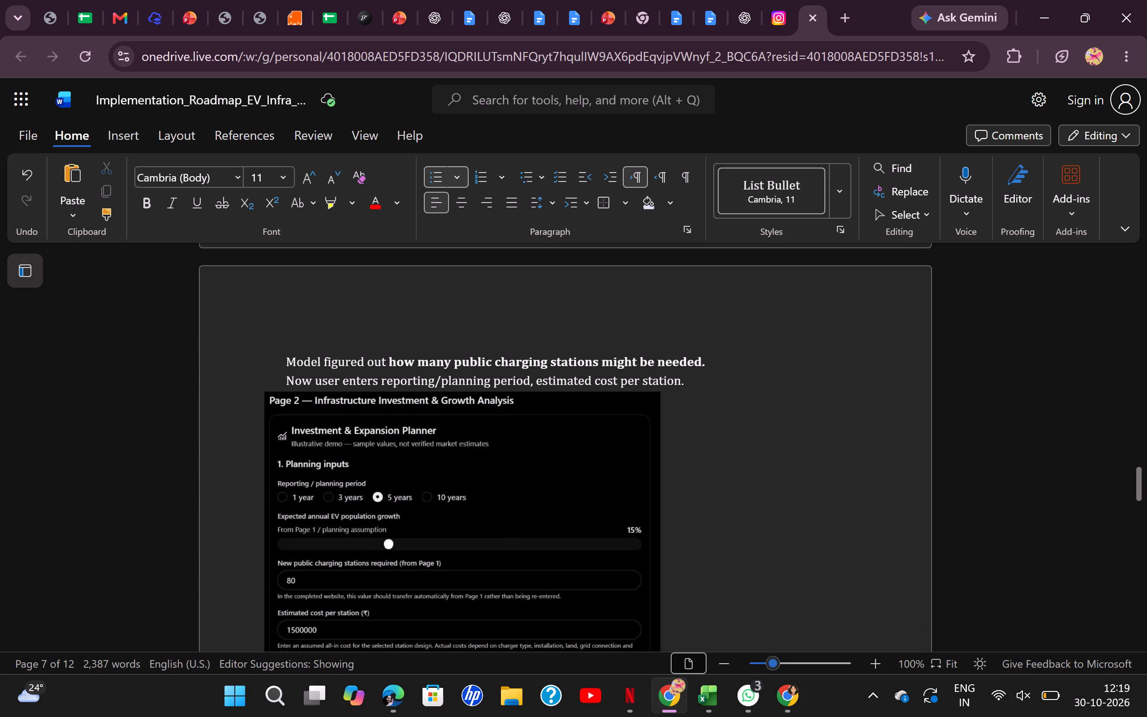
{"action": "scroll", "coordinate": [828, 522], "scroll_direction": "down", "scroll_amount": 3}
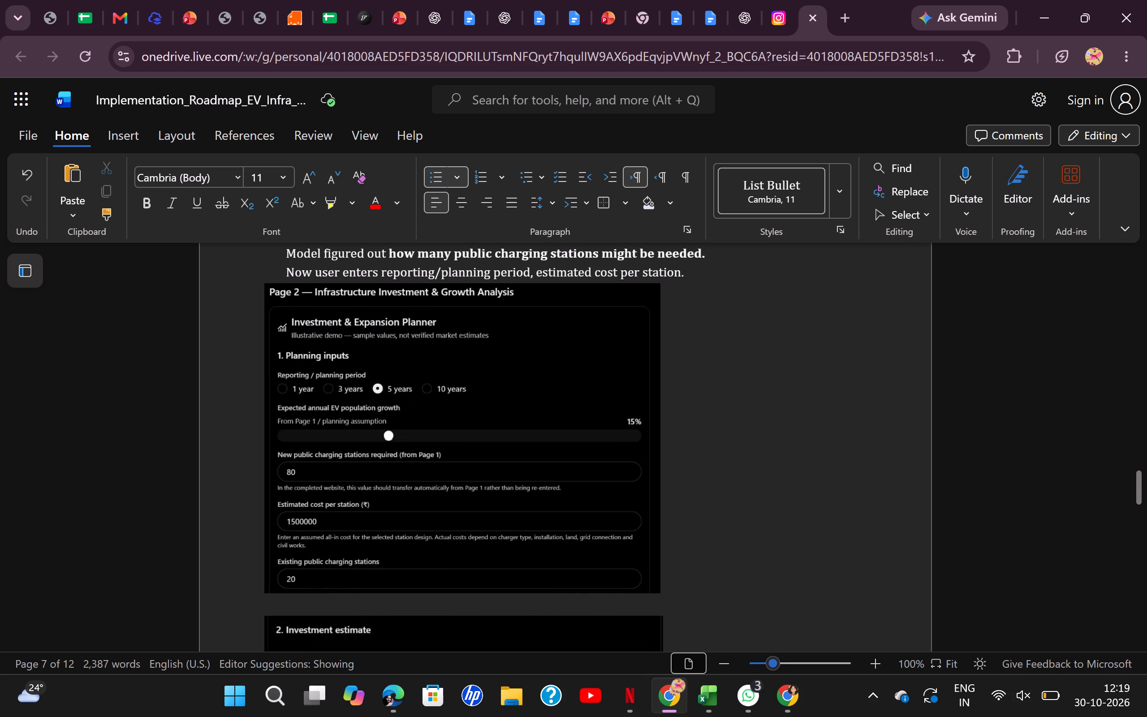
{"action": "scroll", "coordinate": [828, 522], "scroll_direction": "down", "scroll_amount": 7}
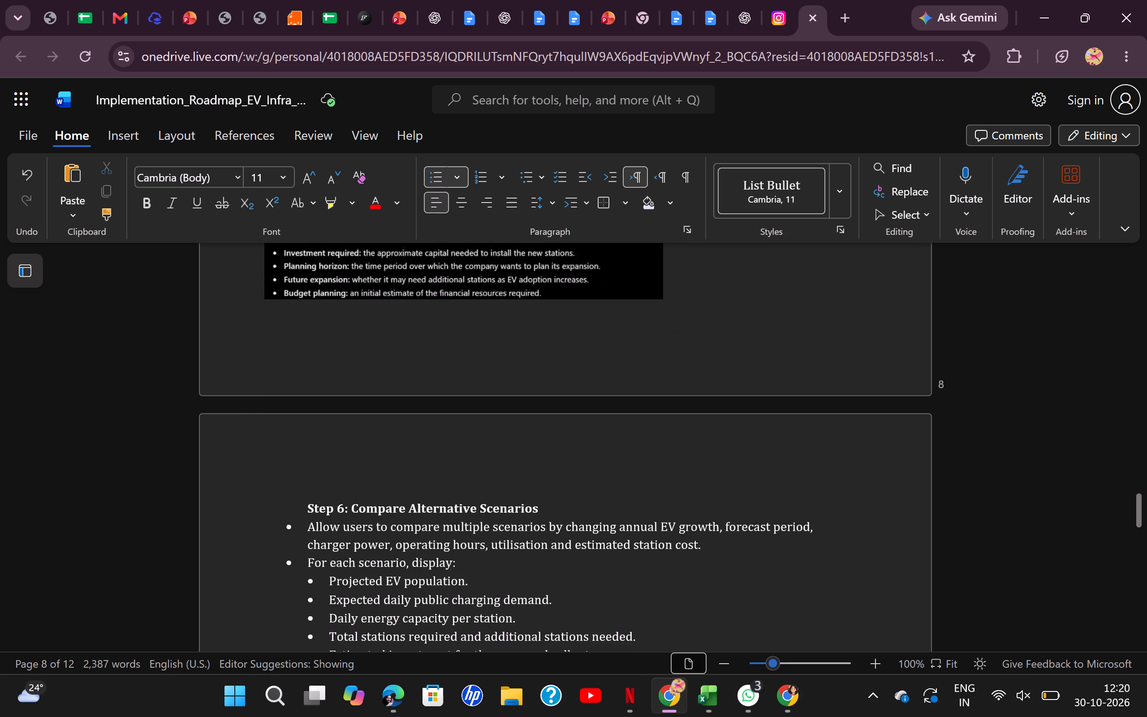
{"action": "scroll", "coordinate": [828, 522], "scroll_direction": "down", "scroll_amount": 4}
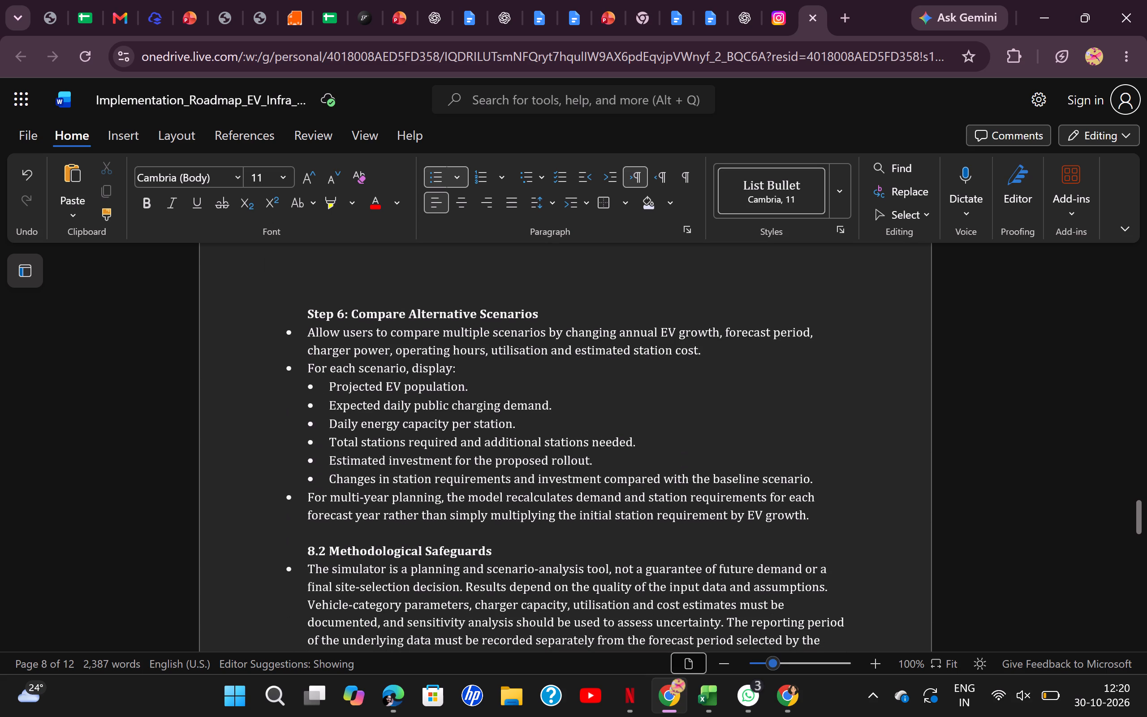
{"action": "scroll", "coordinate": [828, 522], "scroll_direction": "down", "scroll_amount": 2}
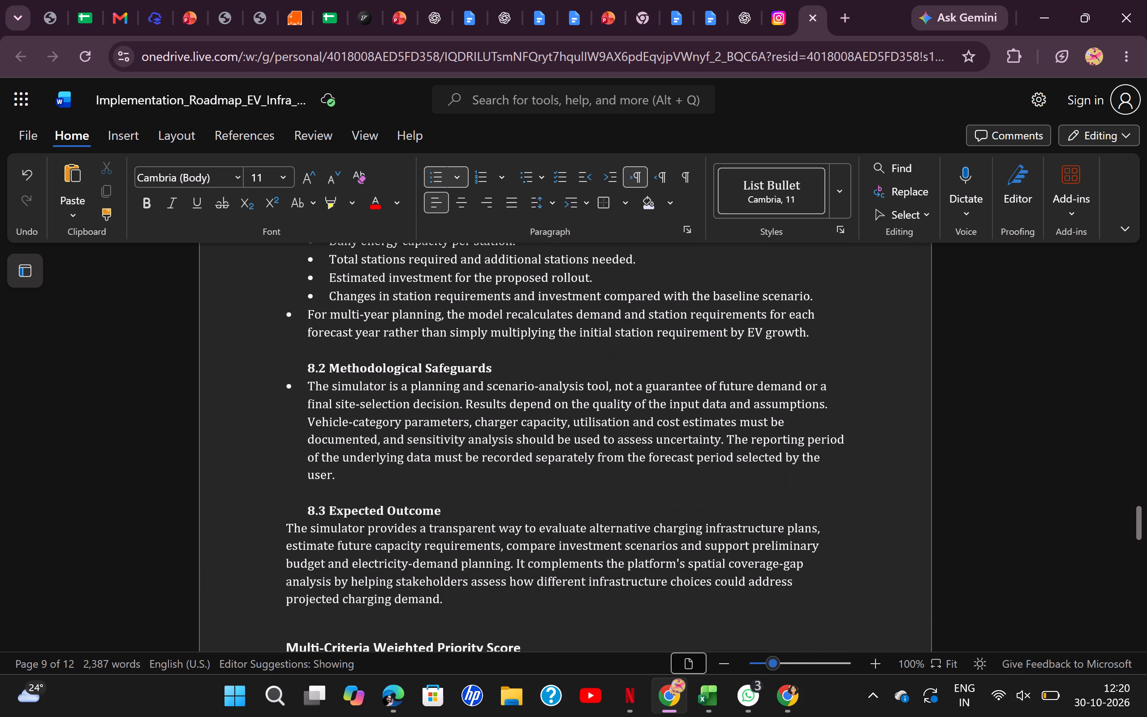
Review the Multi-Criteria Weighted Priority Score, its weights table, Official Verification, the section 6 Roadmap phases and the closing AI Tools Attribution.
{"action": "scroll", "coordinate": [828, 522], "scroll_direction": "down", "scroll_amount": 3}
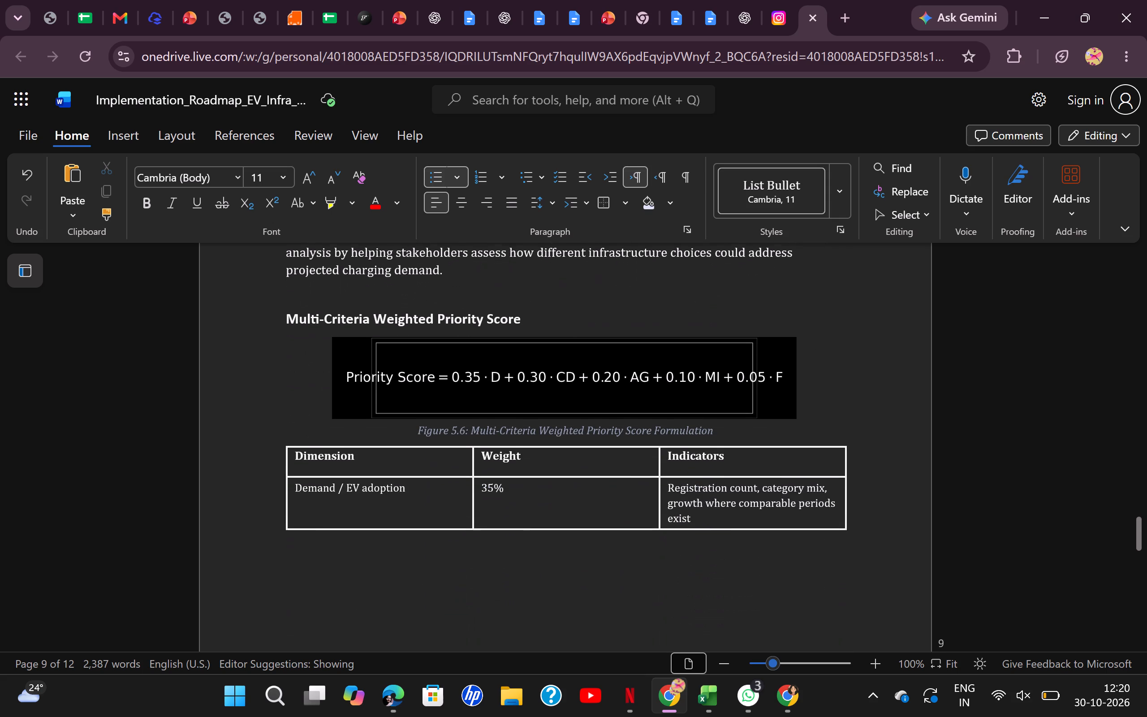
{"action": "scroll", "coordinate": [828, 522], "scroll_direction": "down", "scroll_amount": 1}
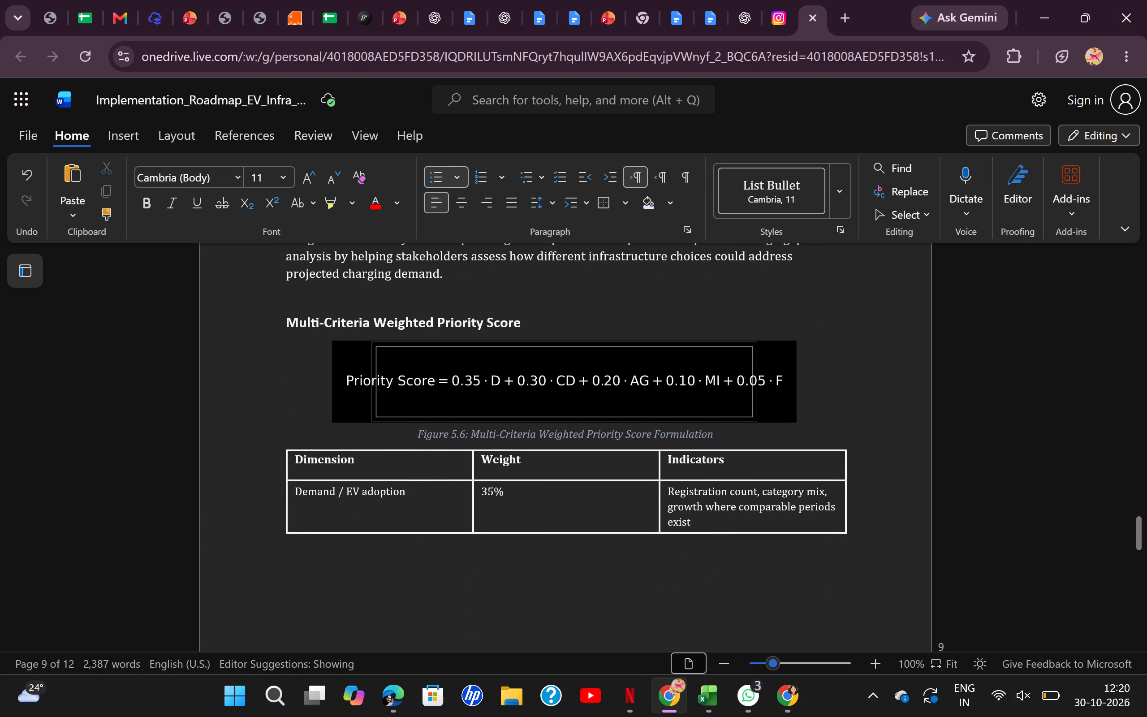
{"action": "scroll", "coordinate": [828, 522], "scroll_direction": "down", "scroll_amount": 3}
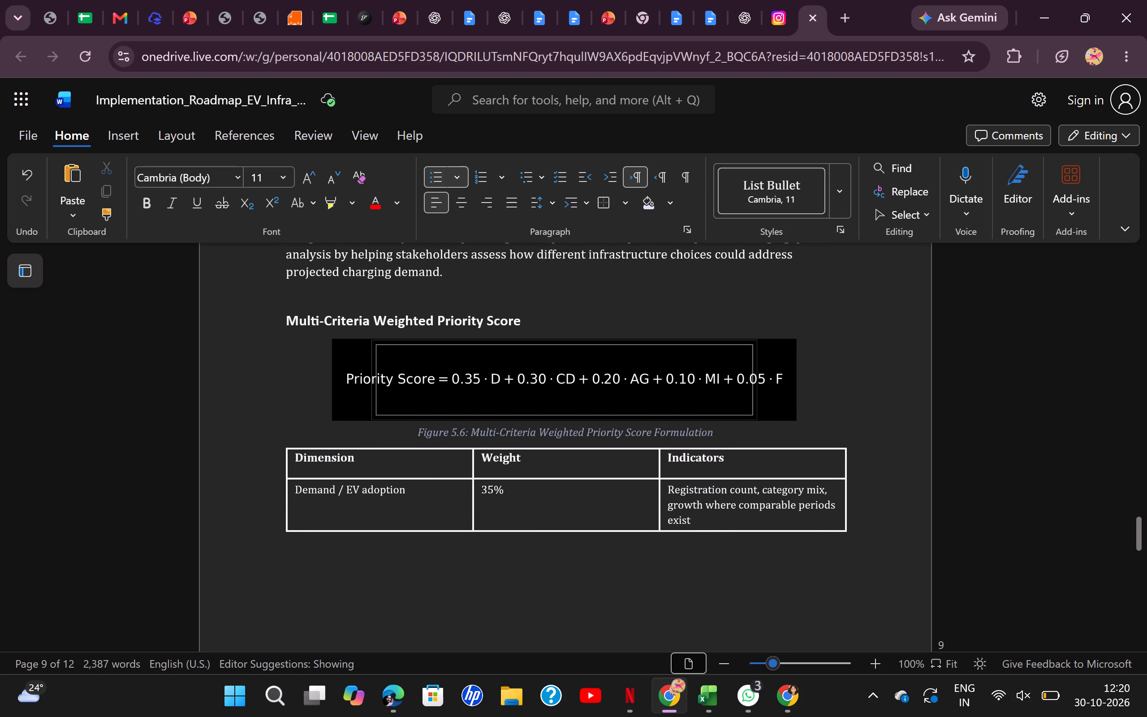
{"action": "scroll", "coordinate": [828, 522], "scroll_direction": "down", "scroll_amount": 3}
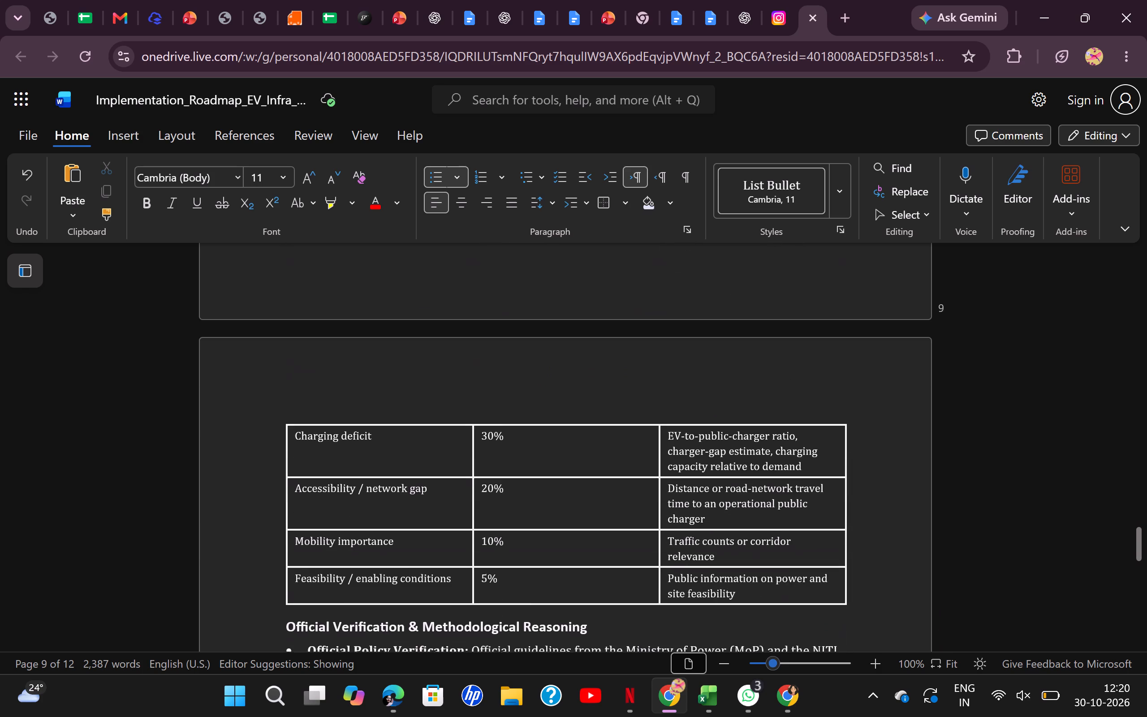
{"action": "scroll", "coordinate": [828, 522], "scroll_direction": "down", "scroll_amount": 4}
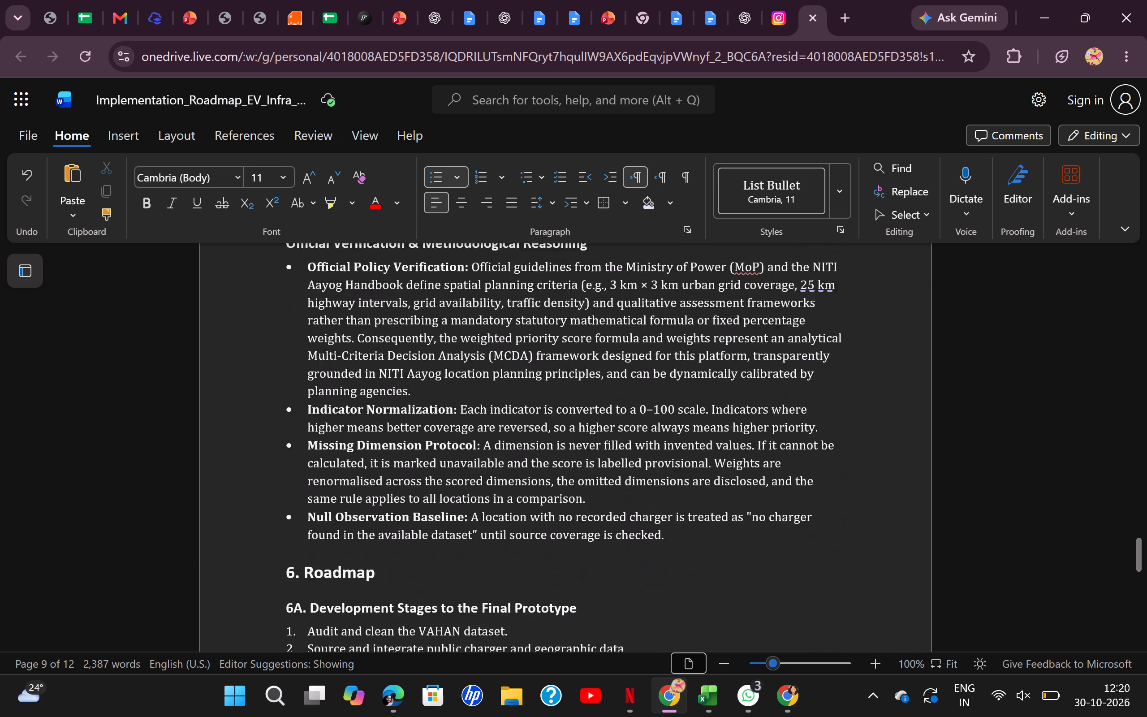
{"action": "scroll", "coordinate": [828, 522], "scroll_direction": "down", "scroll_amount": 1}
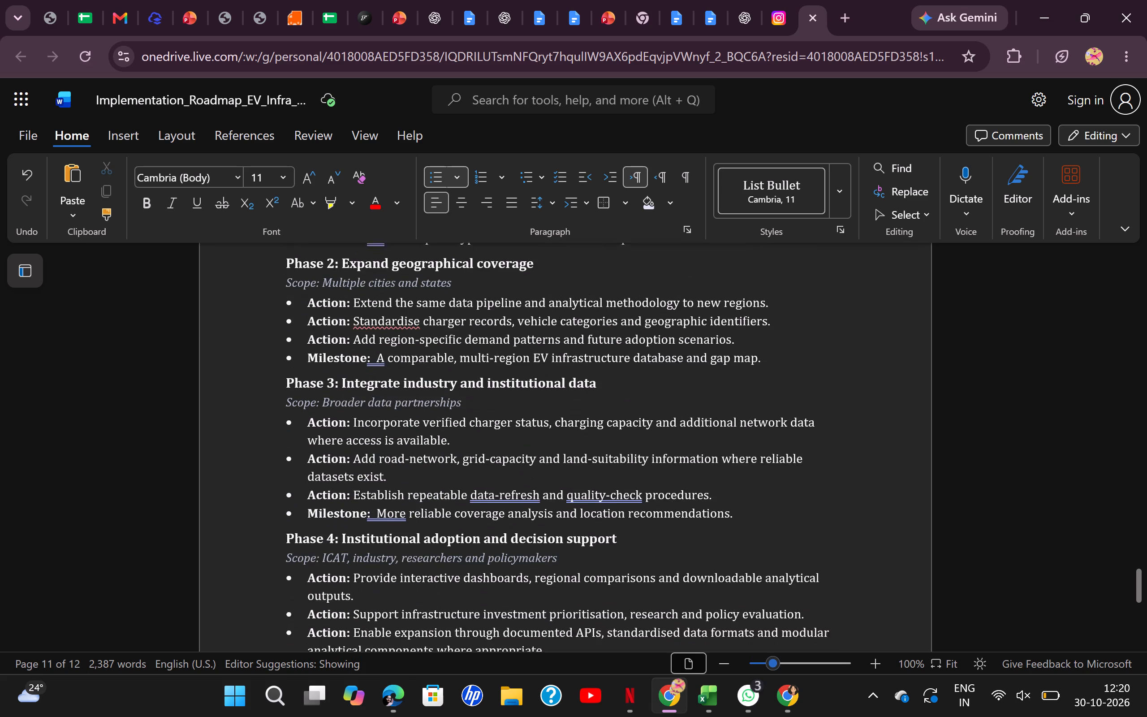
{"action": "scroll", "coordinate": [828, 522], "scroll_direction": "down", "scroll_amount": 6}
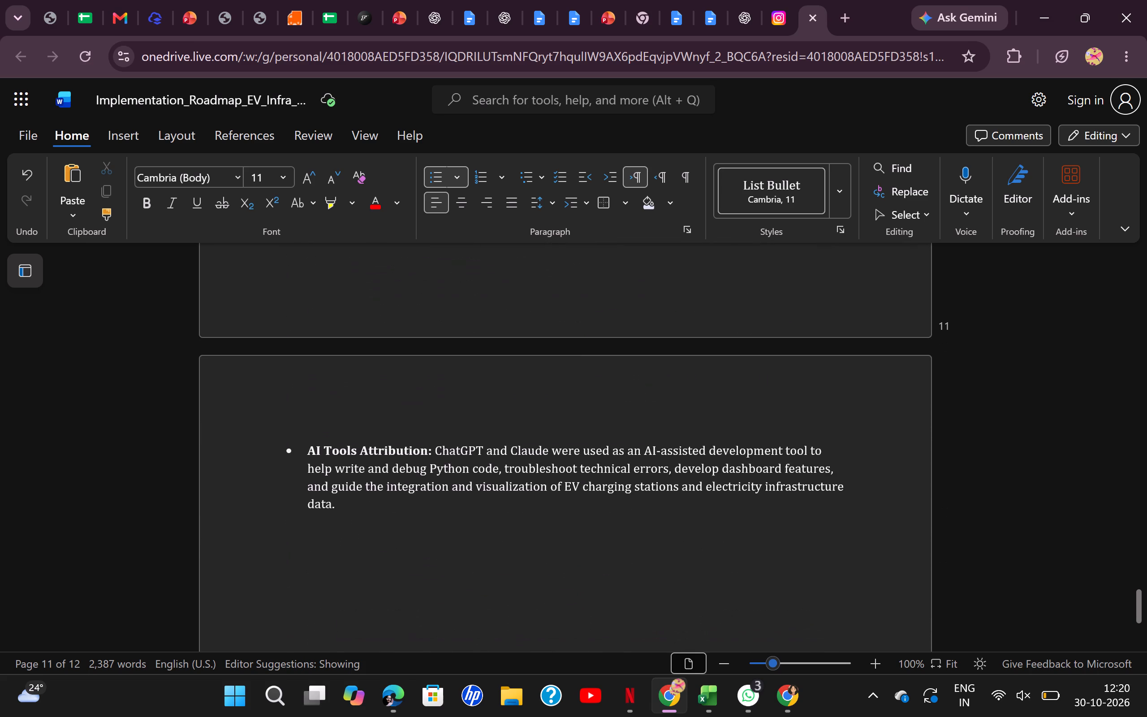
{"action": "scroll", "coordinate": [828, 522], "scroll_direction": "down", "scroll_amount": 1}
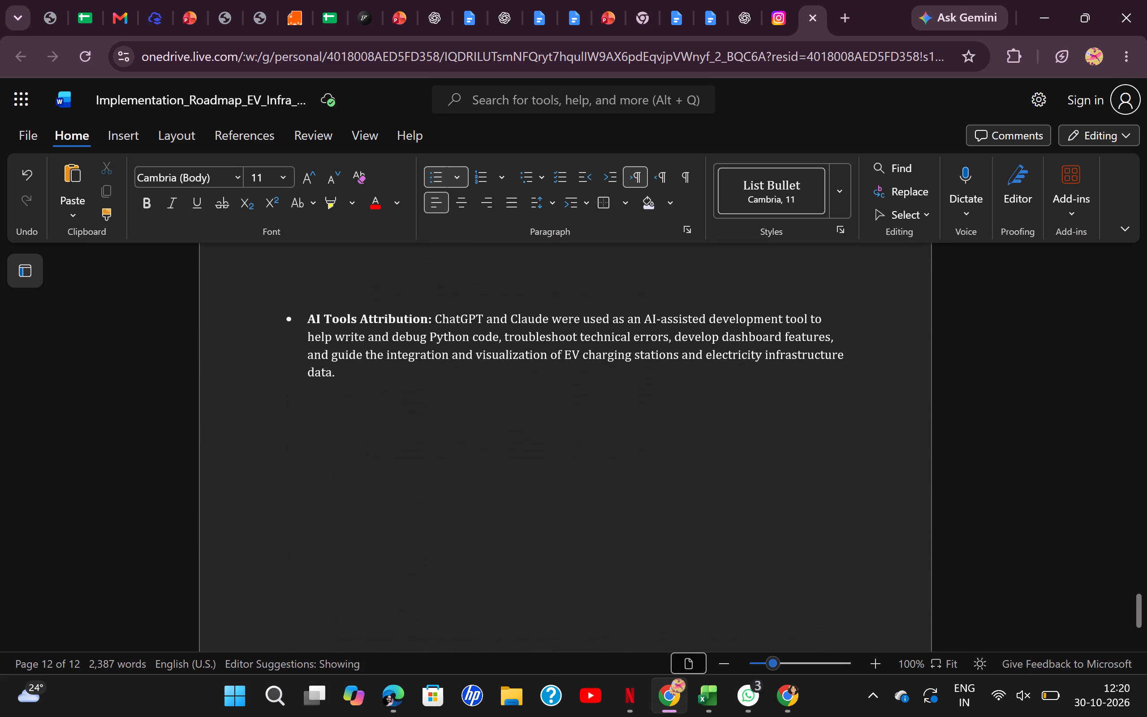
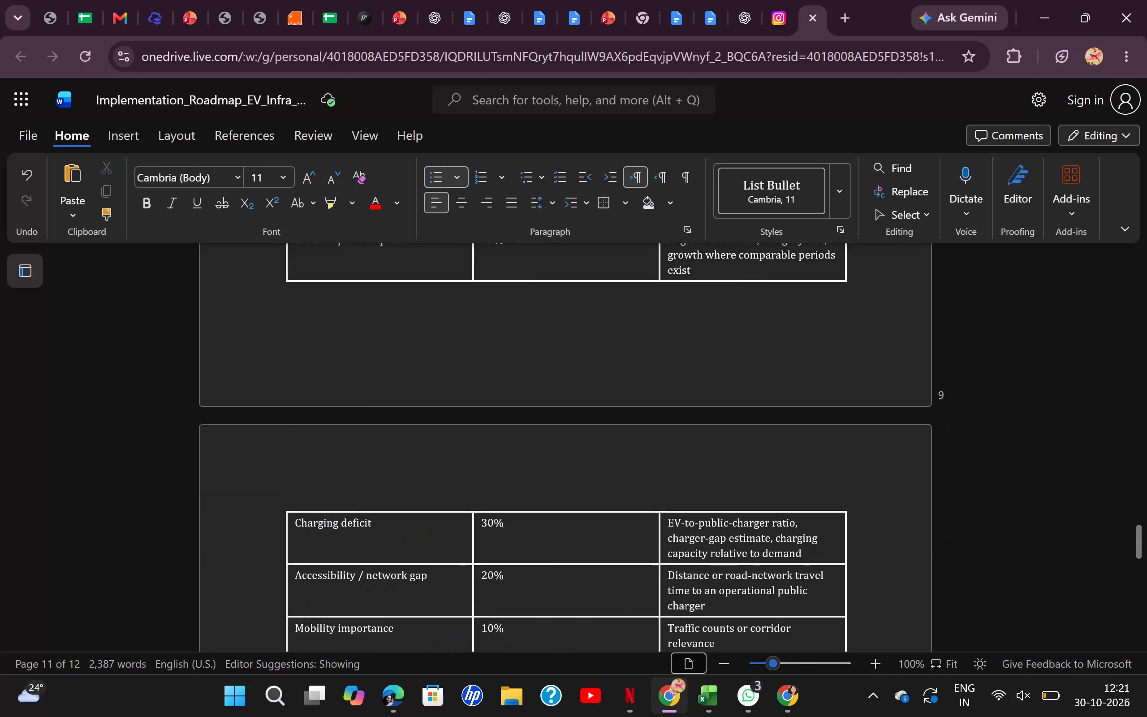
Clear all text from the Parameter and Details table beneath the document's subtitle on page 1.
{"action": "scroll", "coordinate": [828, 522], "scroll_direction": "up", "scroll_amount": 20}
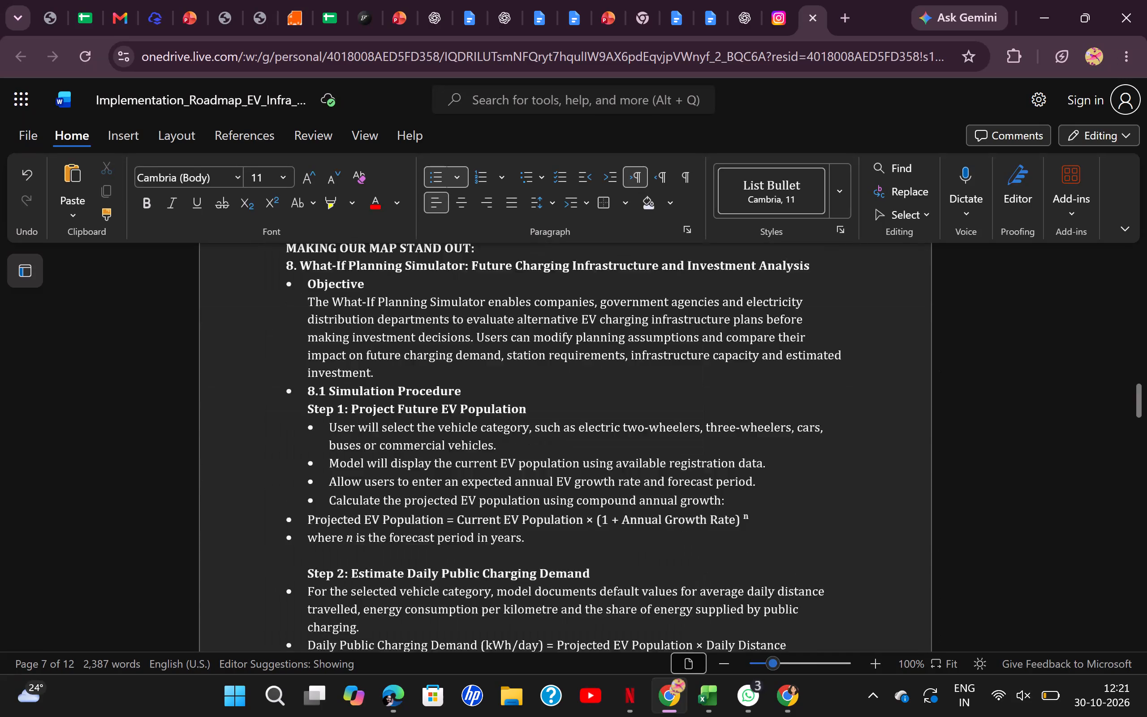
{"action": "scroll", "coordinate": [828, 522], "scroll_direction": "up", "scroll_amount": 18}
{"action": "scroll", "coordinate": [828, 522], "scroll_direction": "up", "scroll_amount": 14}
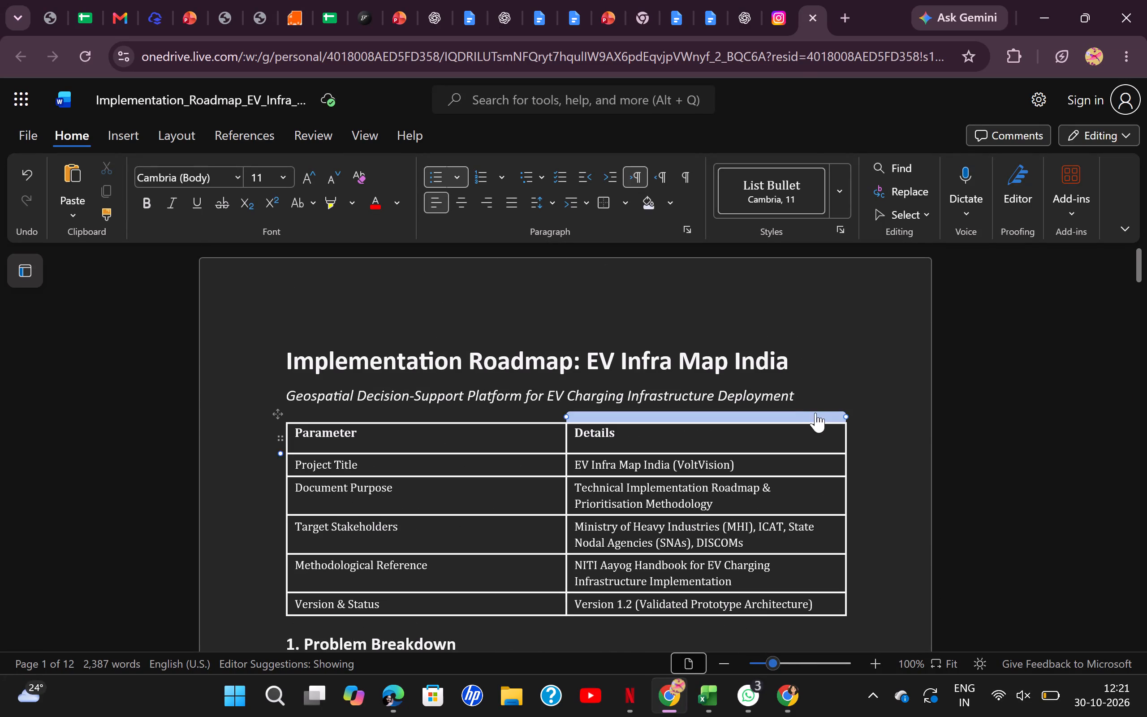
{"action": "left_click", "coordinate": [814, 405]}
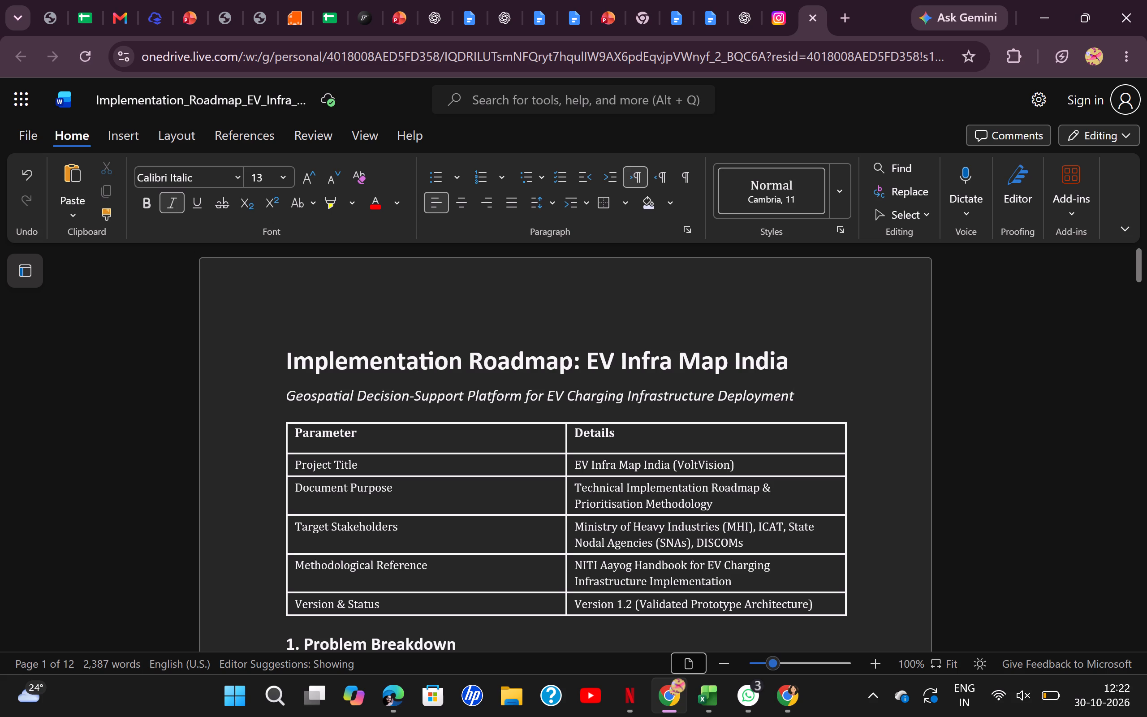
{"action": "left_click_drag", "start_coordinate": [892, 628], "coordinate": [668, 562]}
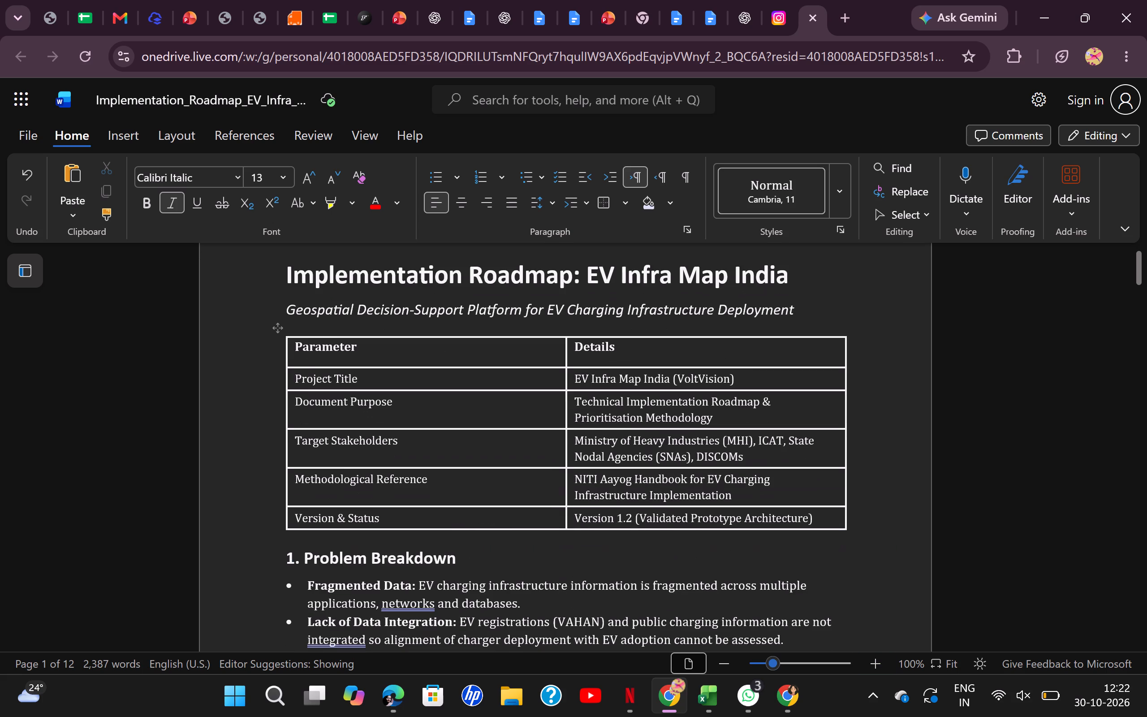
{"action": "left_click_drag", "start_coordinate": [867, 516], "coordinate": [299, 346]}
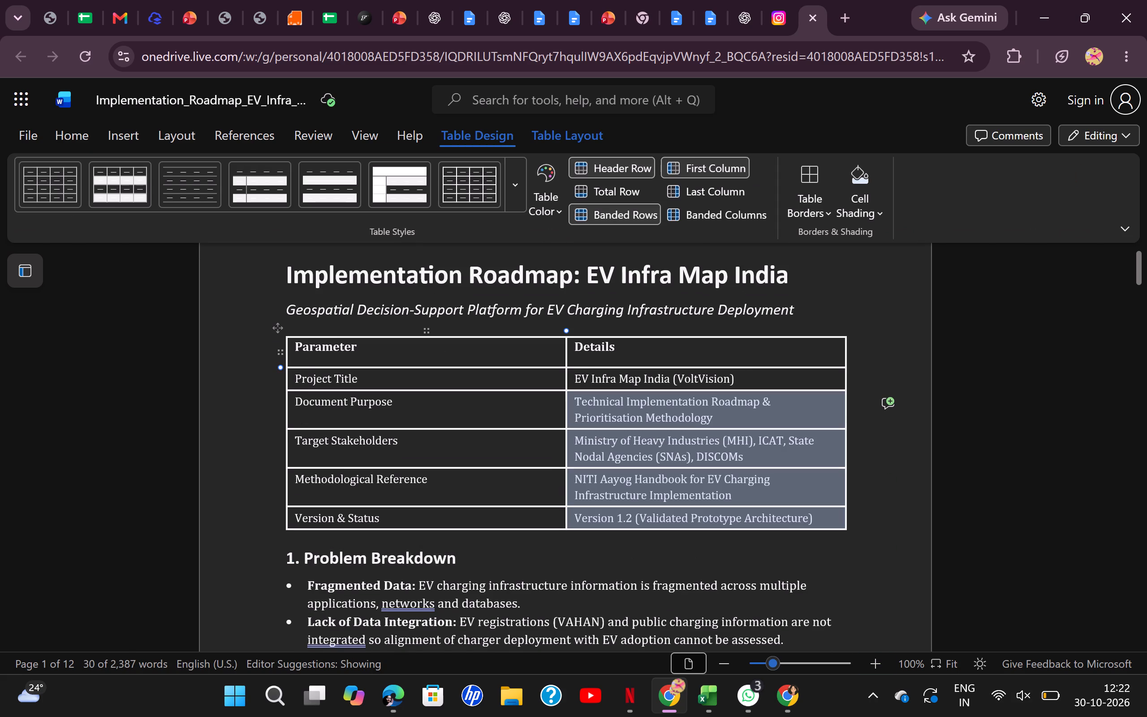
{"action": "left_click_drag", "start_coordinate": [299, 346], "coordinate": [299, 348]}
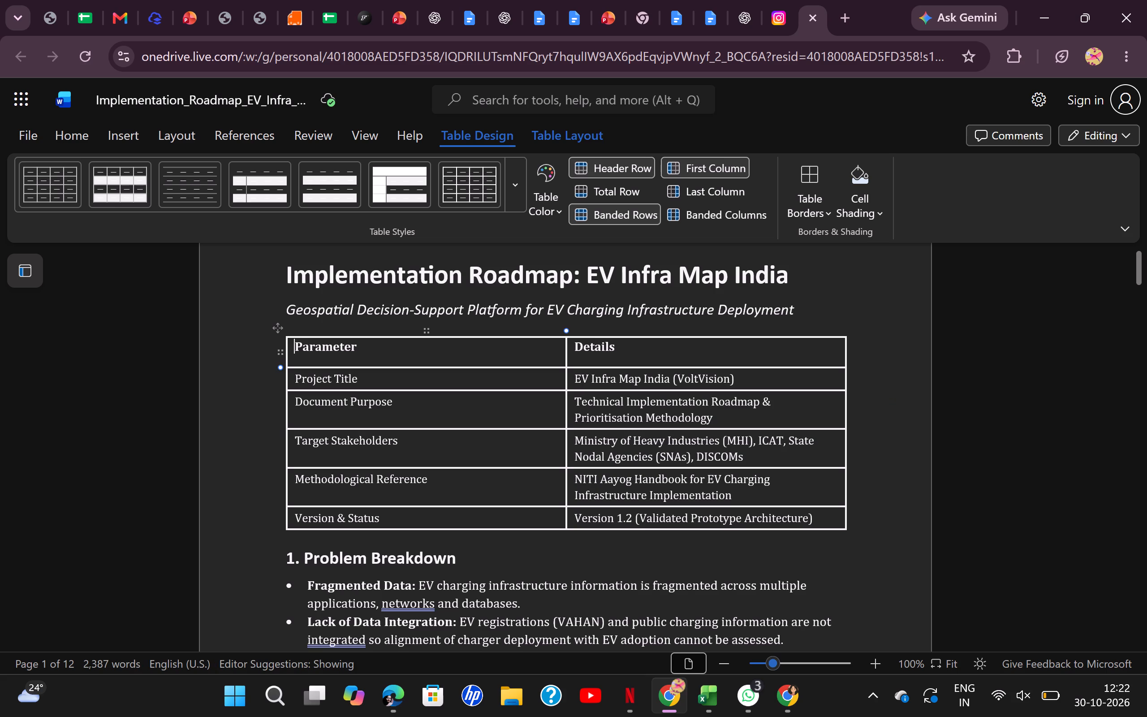
{"action": "left_click", "coordinate": [334, 358]}
{"action": "left_click", "coordinate": [277, 328]}
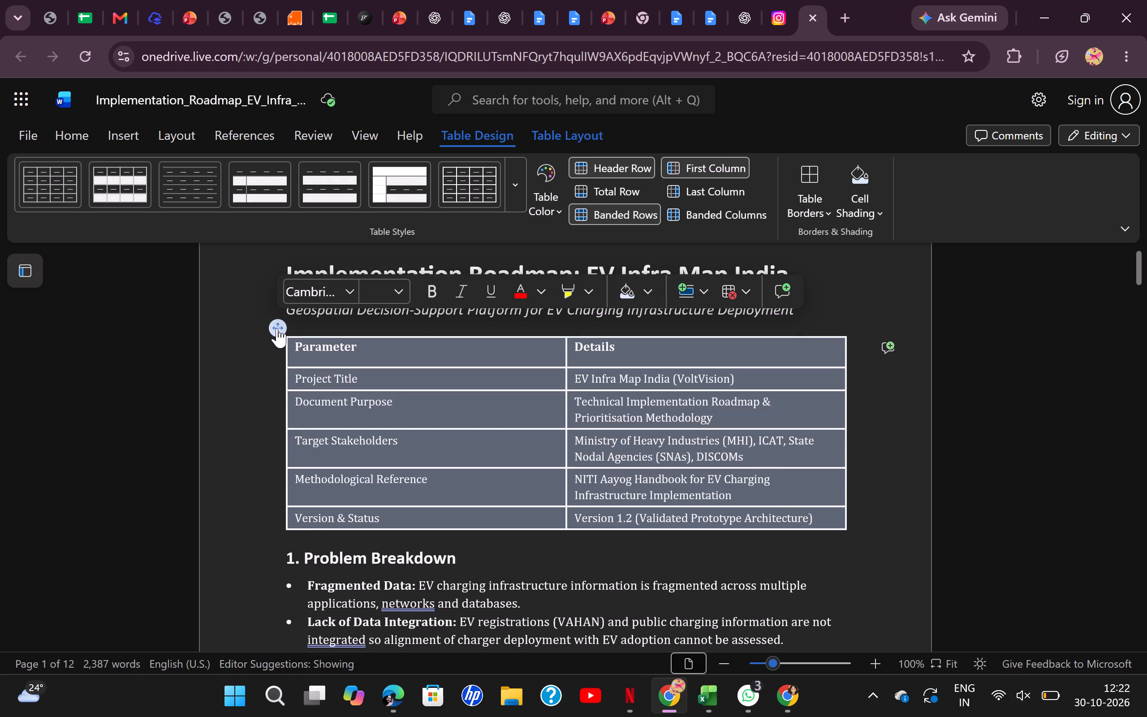
{"action": "key", "text": "Delete"}
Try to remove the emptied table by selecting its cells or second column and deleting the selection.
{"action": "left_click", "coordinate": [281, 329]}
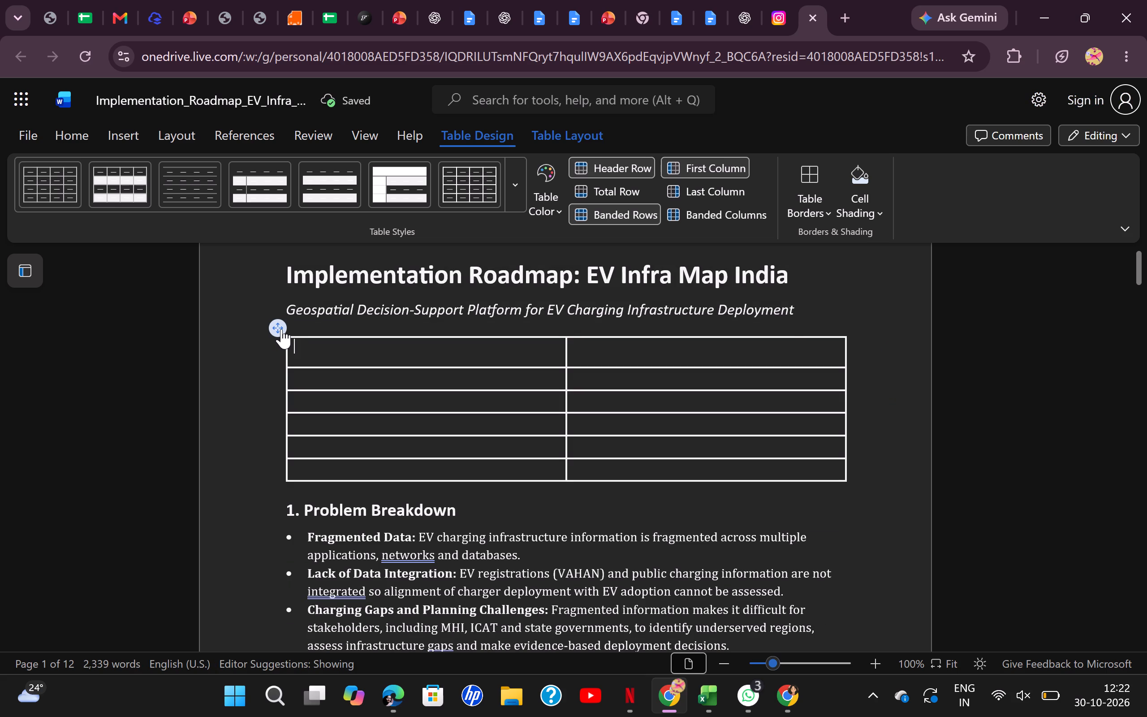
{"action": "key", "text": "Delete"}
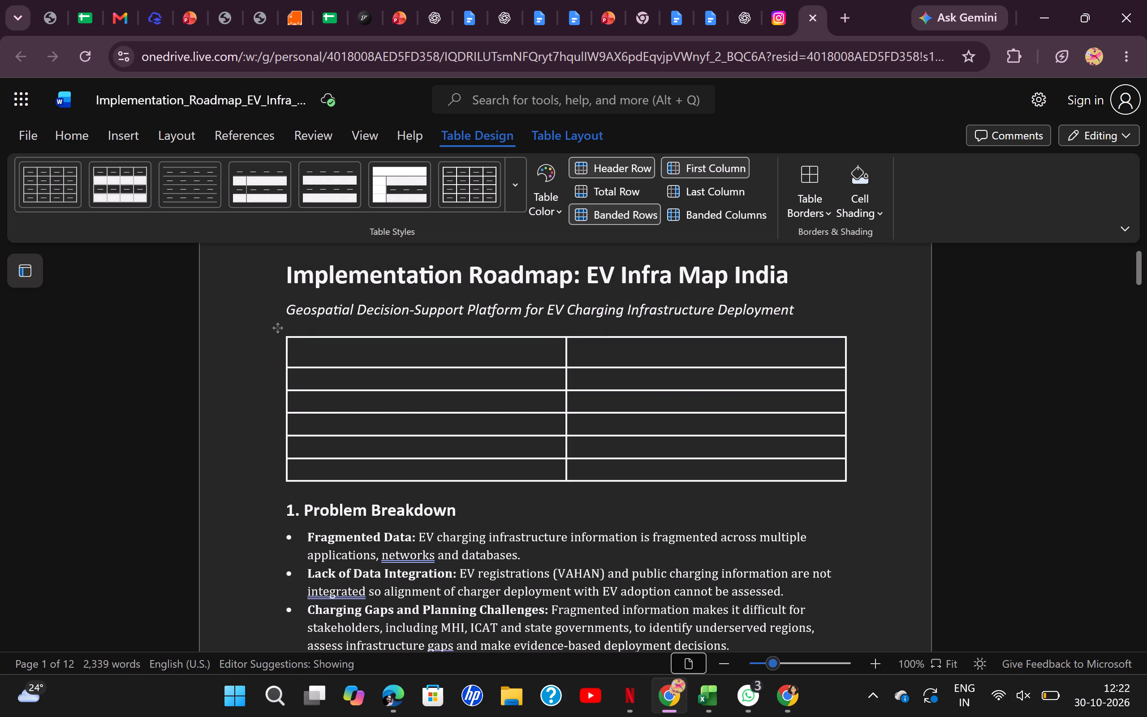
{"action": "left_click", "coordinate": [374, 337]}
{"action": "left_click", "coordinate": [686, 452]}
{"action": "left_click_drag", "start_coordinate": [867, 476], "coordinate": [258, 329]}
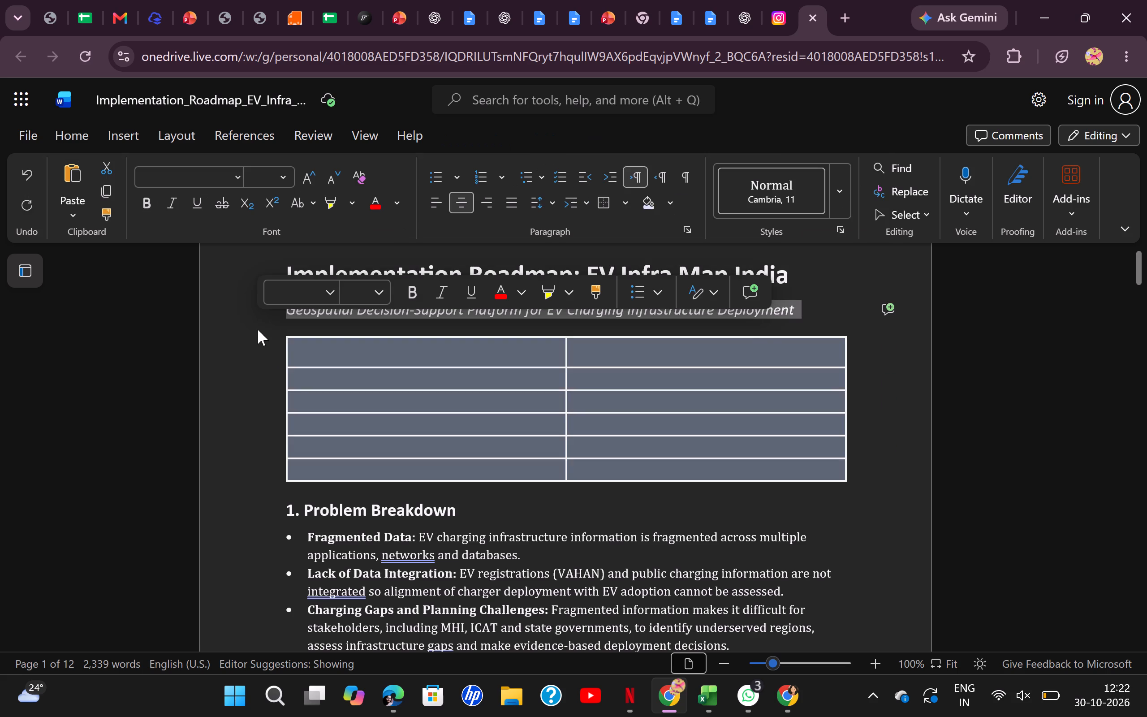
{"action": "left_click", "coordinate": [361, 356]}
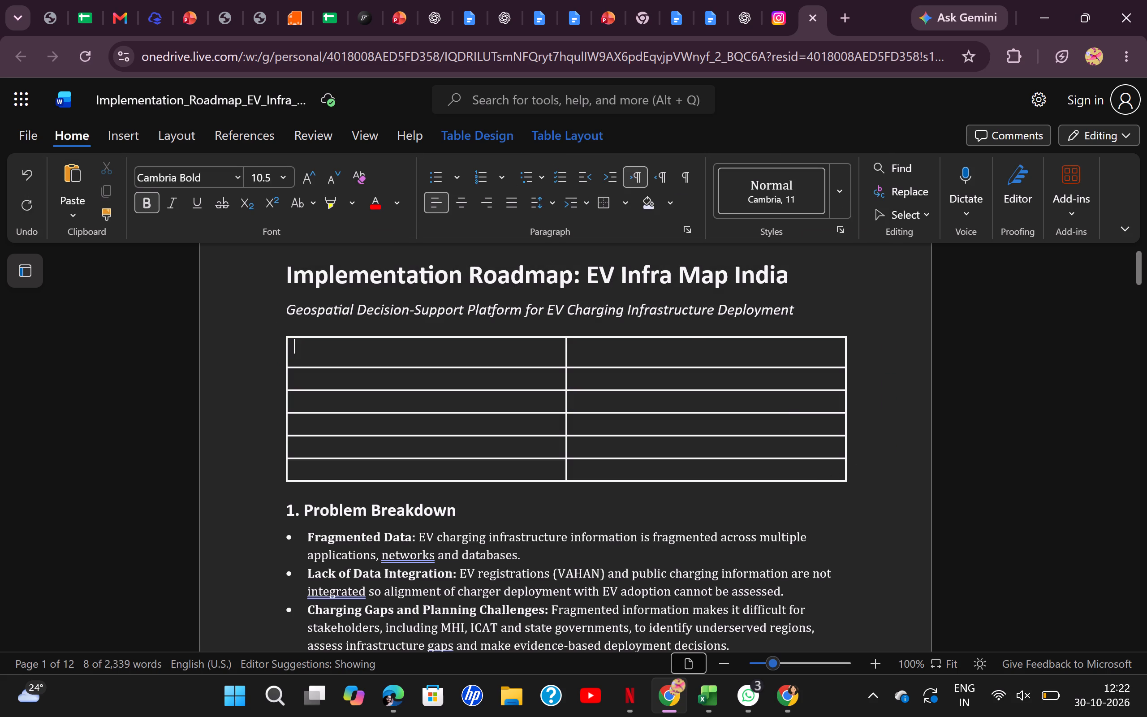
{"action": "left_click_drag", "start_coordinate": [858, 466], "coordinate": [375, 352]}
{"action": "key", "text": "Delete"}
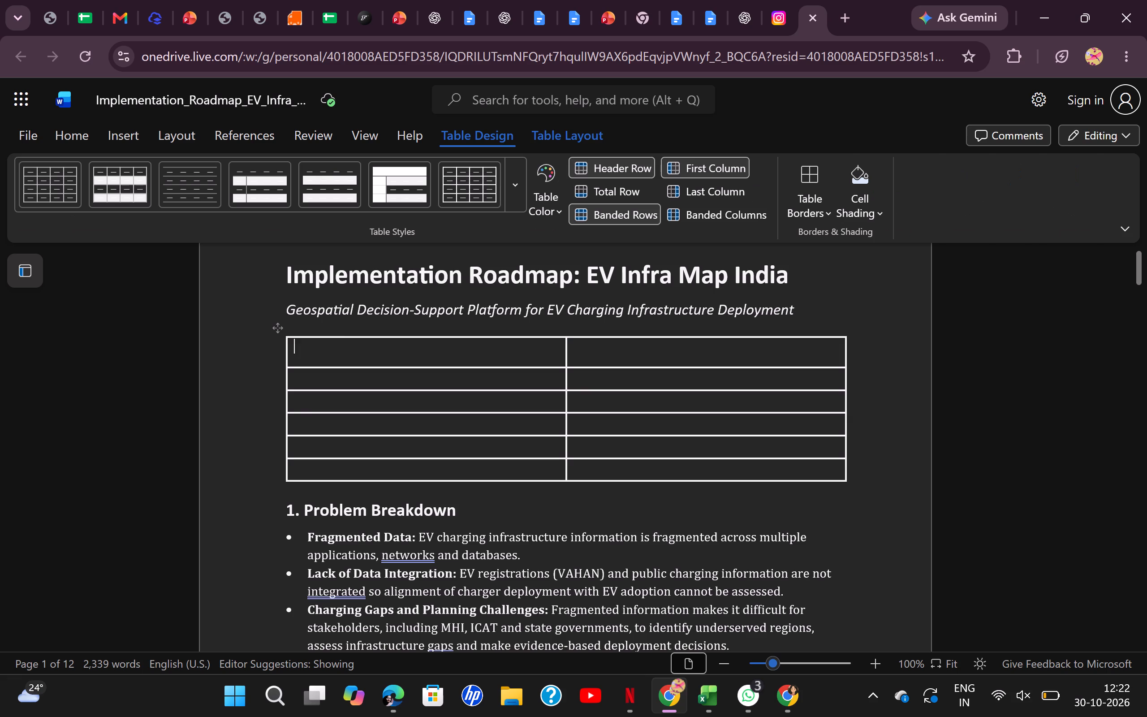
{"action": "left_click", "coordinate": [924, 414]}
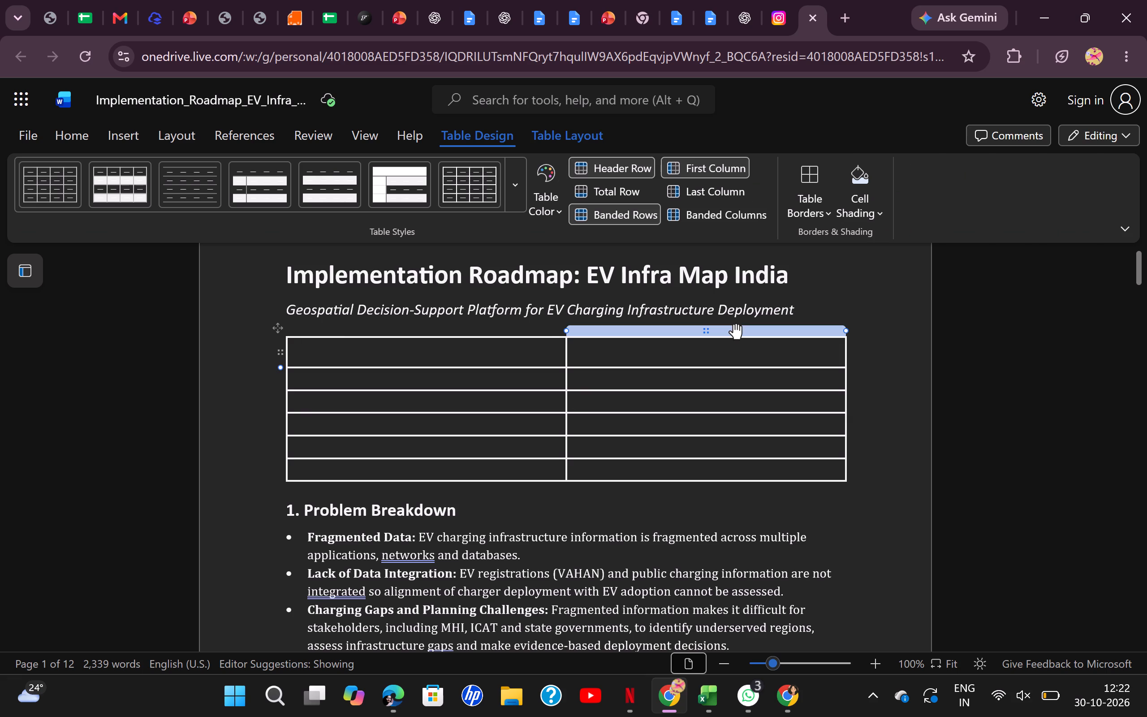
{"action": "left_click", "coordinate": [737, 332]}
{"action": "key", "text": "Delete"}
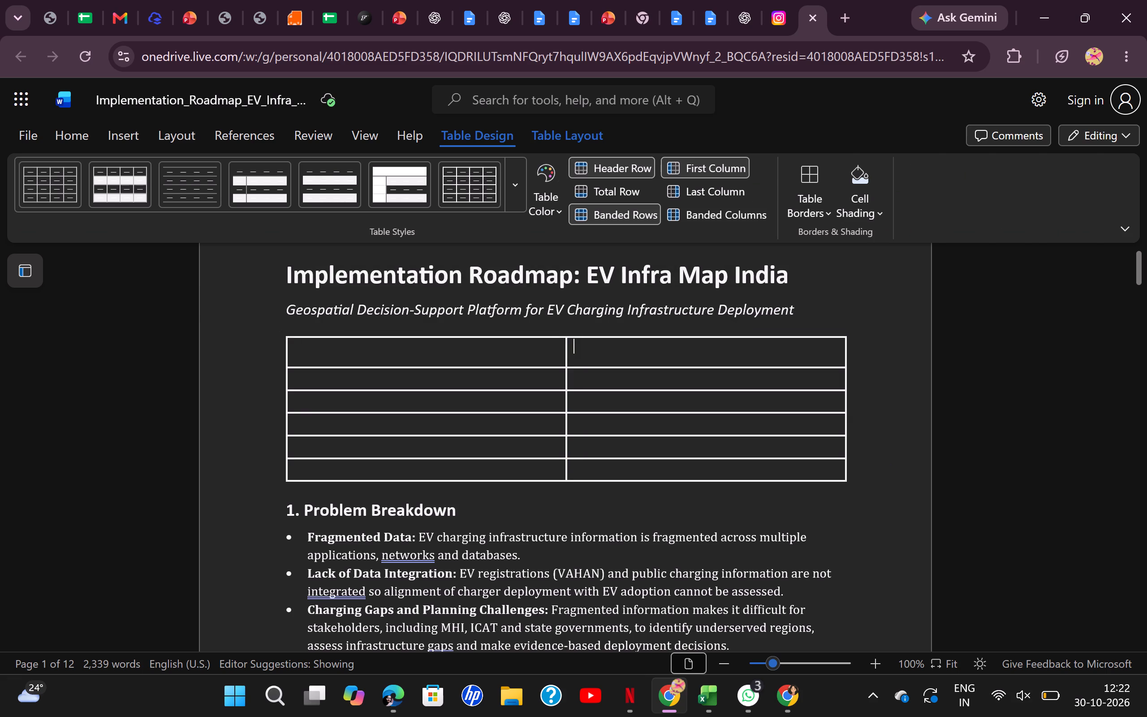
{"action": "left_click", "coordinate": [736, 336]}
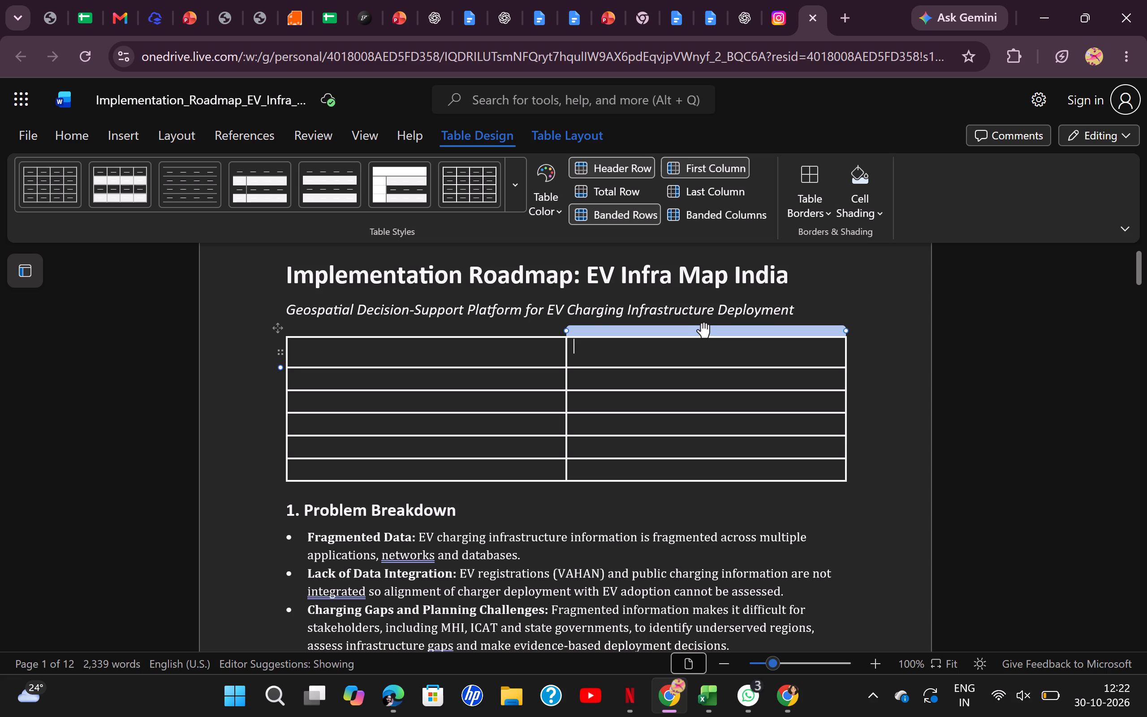
Delete the entire empty table between the subtitle and the 1. Problem Breakdown heading.
{"action": "left_click", "coordinate": [705, 330]}
{"action": "right_click", "coordinate": [705, 330]}
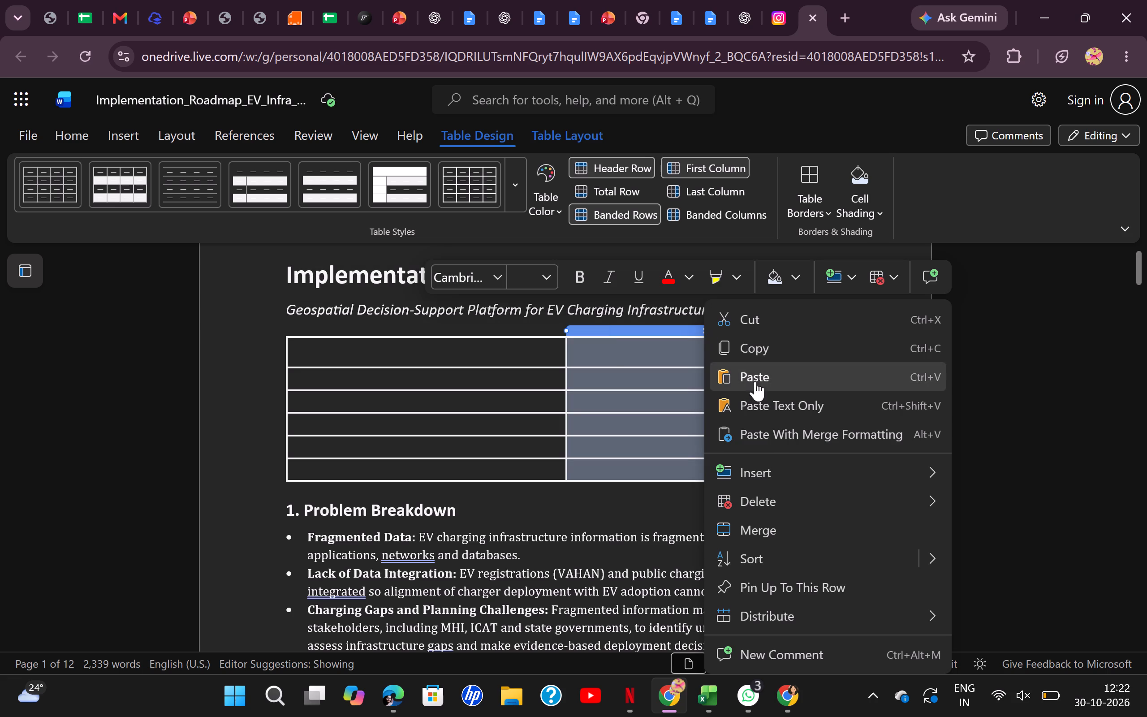
{"action": "left_click", "coordinate": [751, 495]}
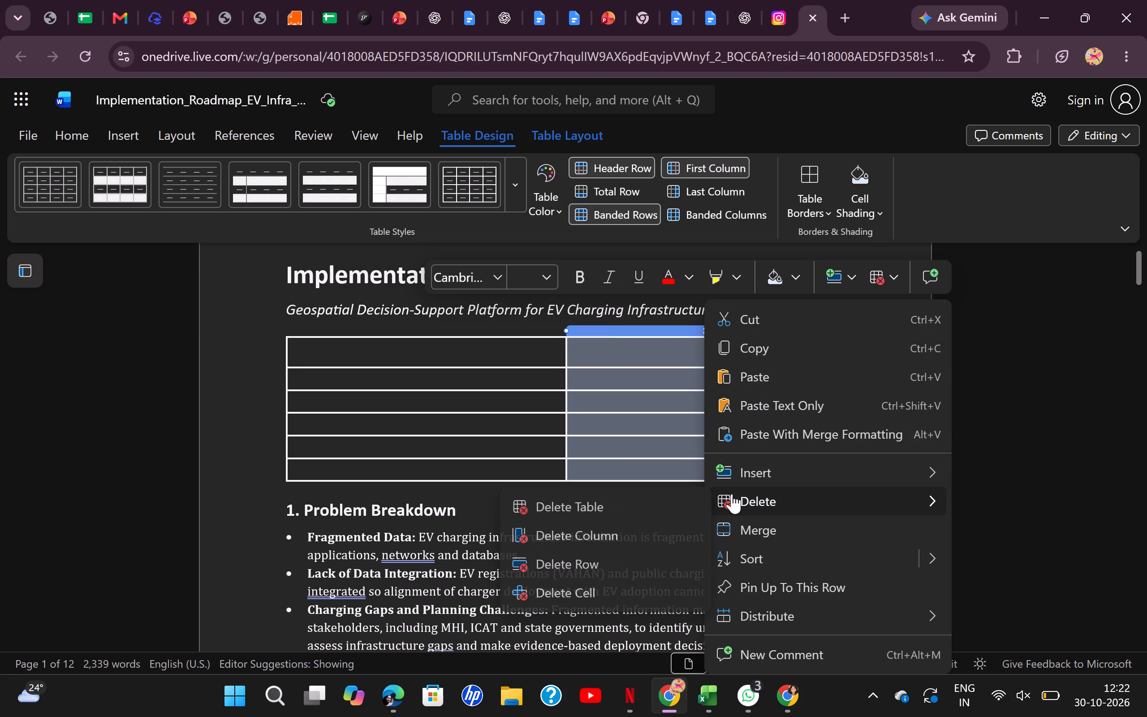
{"action": "left_click", "coordinate": [730, 497]}
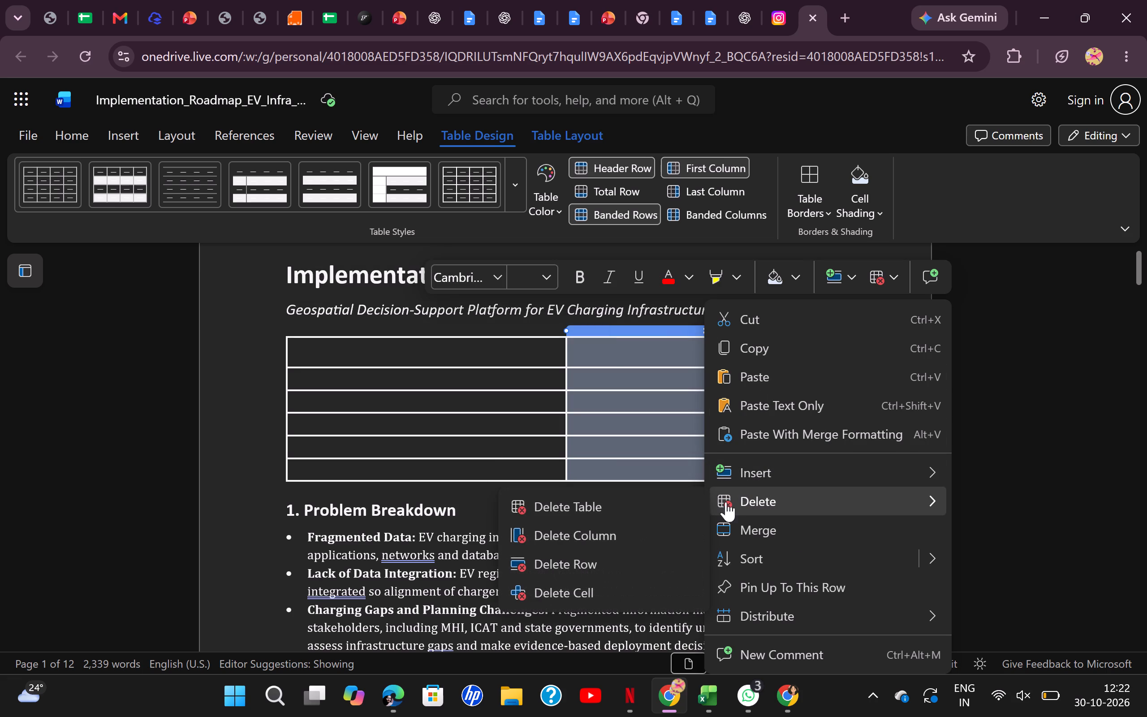
{"action": "left_click", "coordinate": [684, 510]}
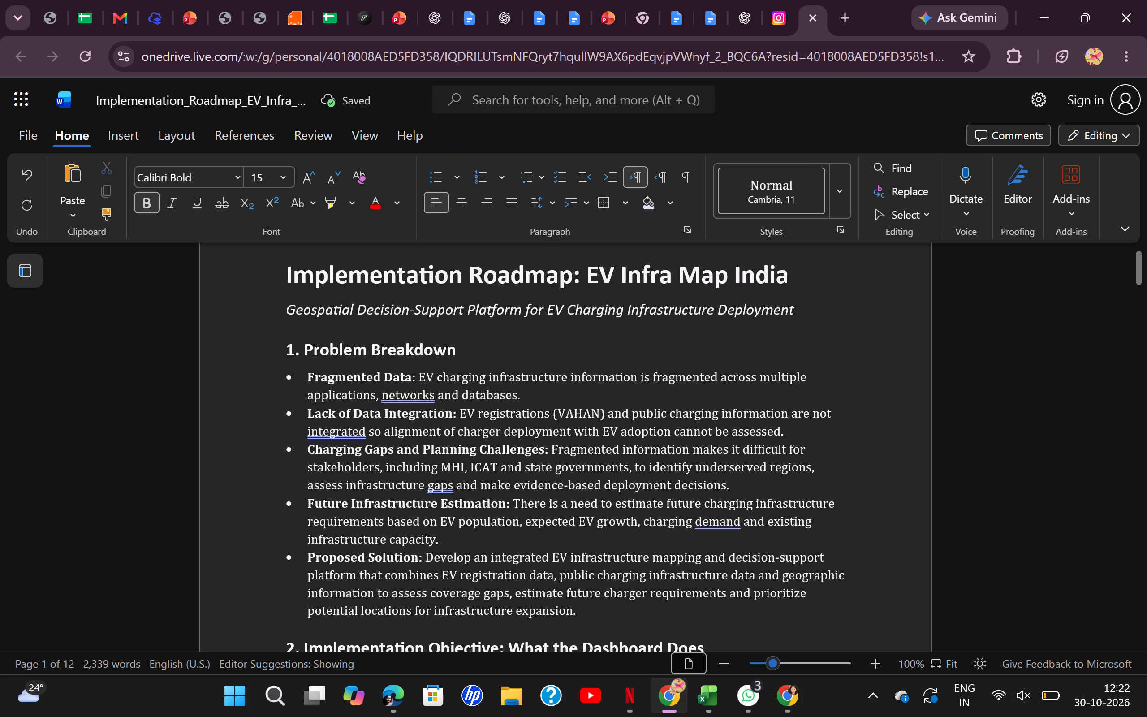
Add the line "Team Name: VoltVision" above the 1. Problem Breakdown heading, correcting any typos in the name.
{"action": "type", "text": "Team Name: Adit"}
{"action": "key", "text": "BackSpace"}
{"action": "key", "text": "BackSpace"}
{"action": "key", "text": "BackSpace"}
{"action": "key", "text": "BackSpace"}
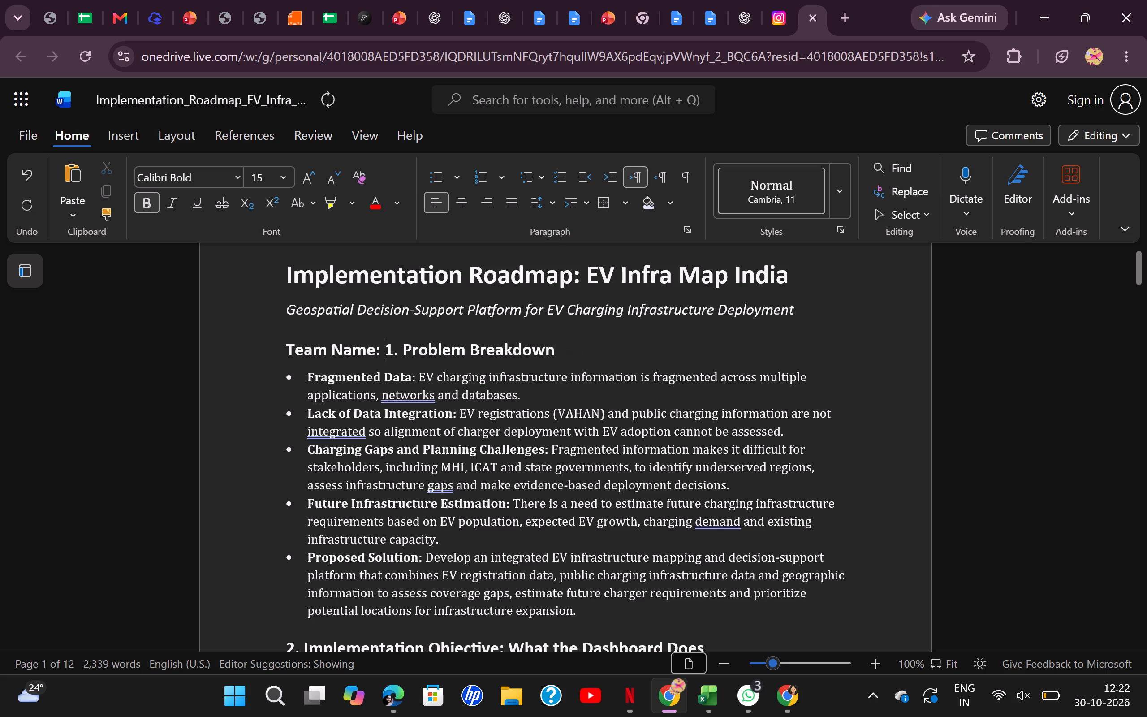
{"action": "type", "text": "VoltVisiom"}
{"action": "key", "text": "Return"}
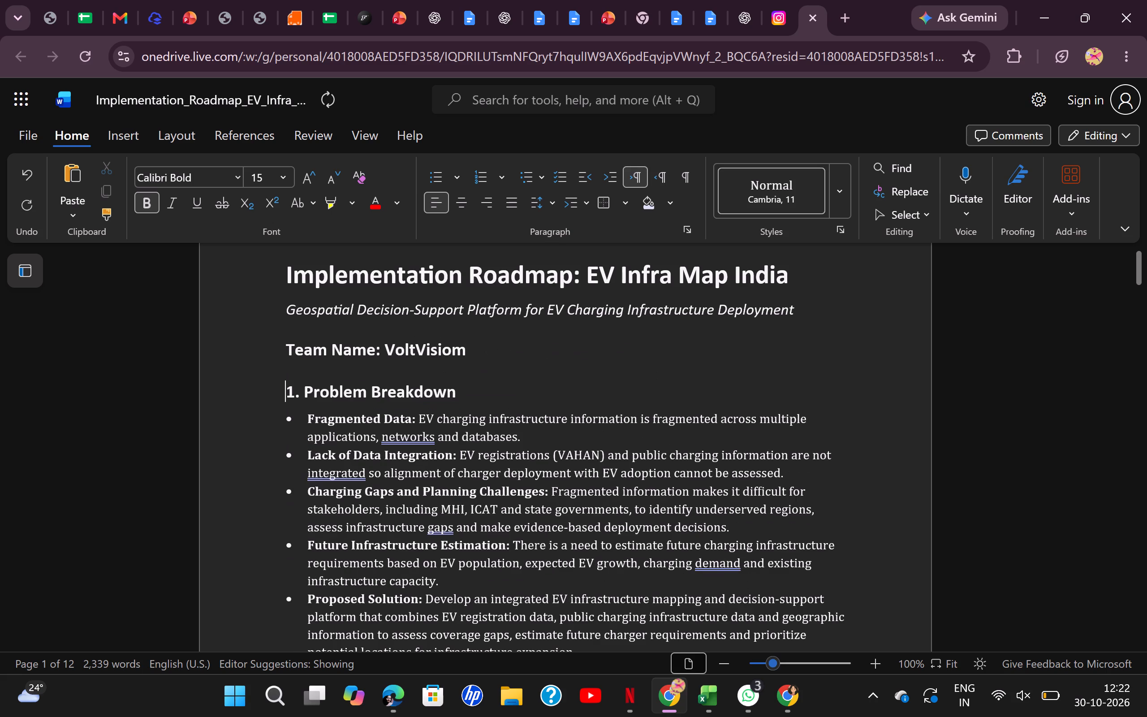
{"action": "key", "text": "BackSpace"}
{"action": "key", "text": "BackSpace"}
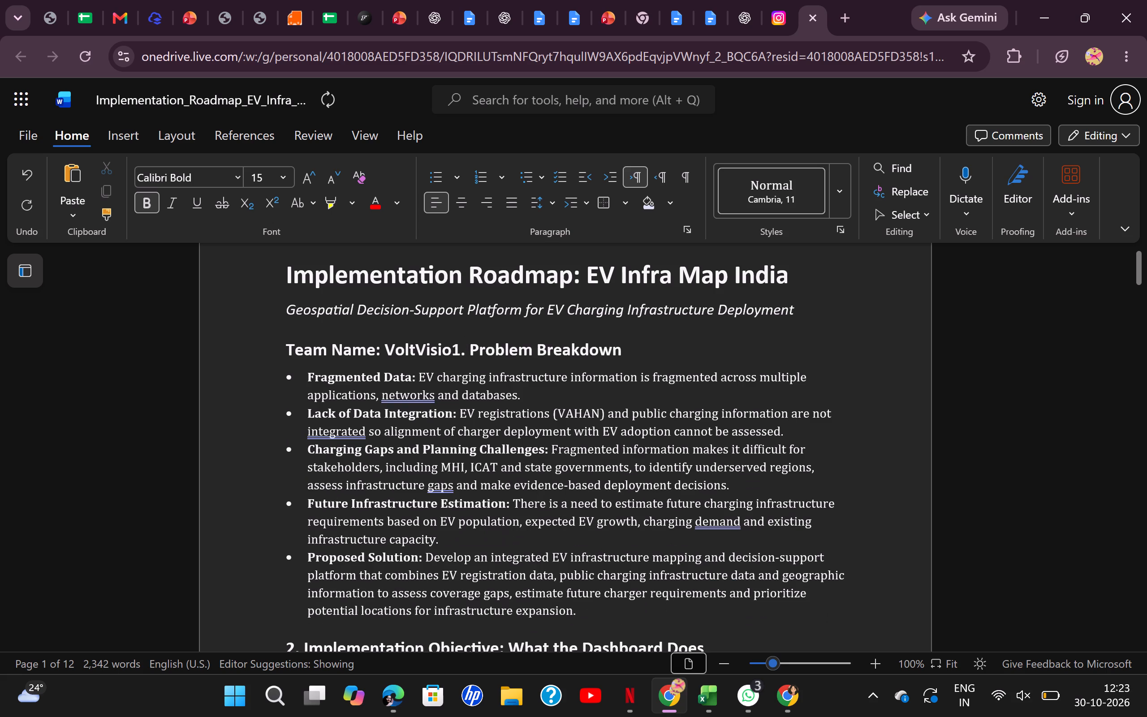
{"action": "key", "text": "n"}
{"action": "key", "text": "Return"}
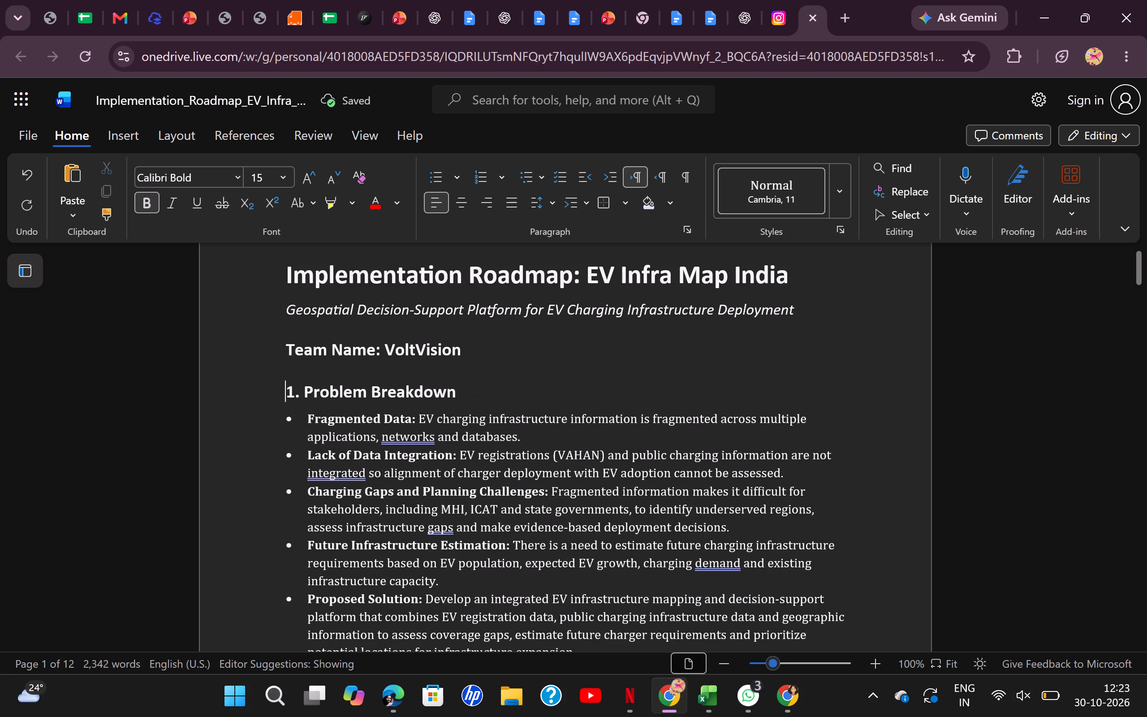
Insert the label "Team ID: " beneath the team name, directly before the 1. Problem Breakdown heading text.
{"action": "type", "text": "Team I"}
{"action": "type", "text": "D:"}
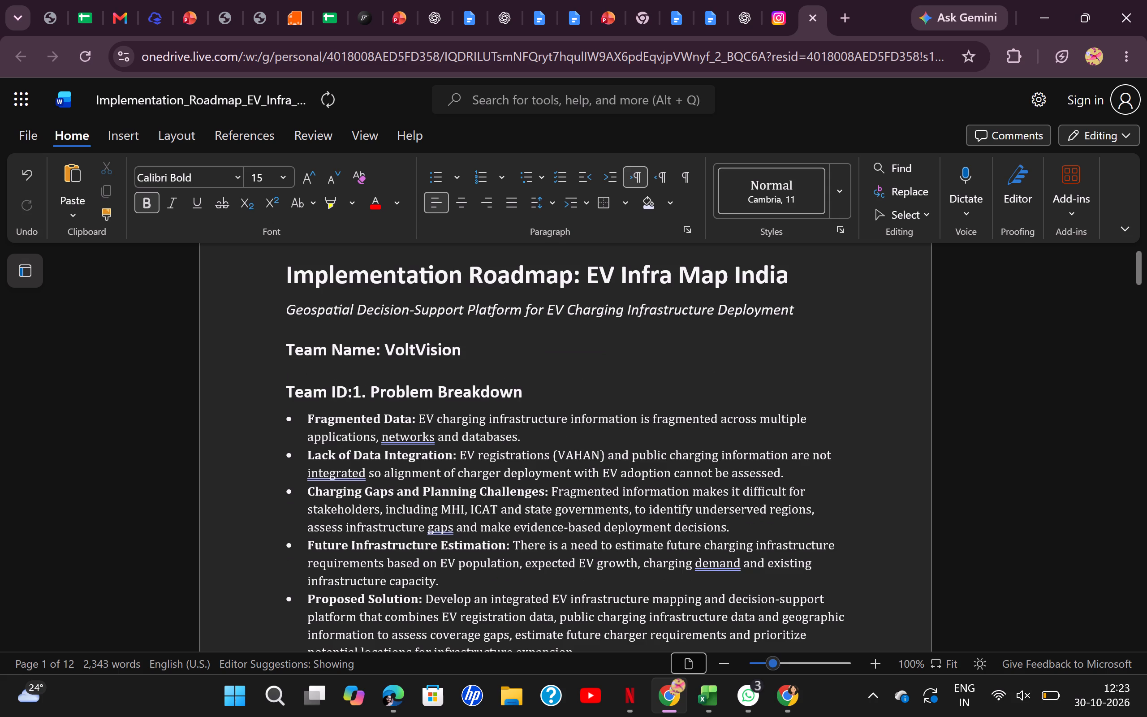
{"action": "key", "text": "space"}
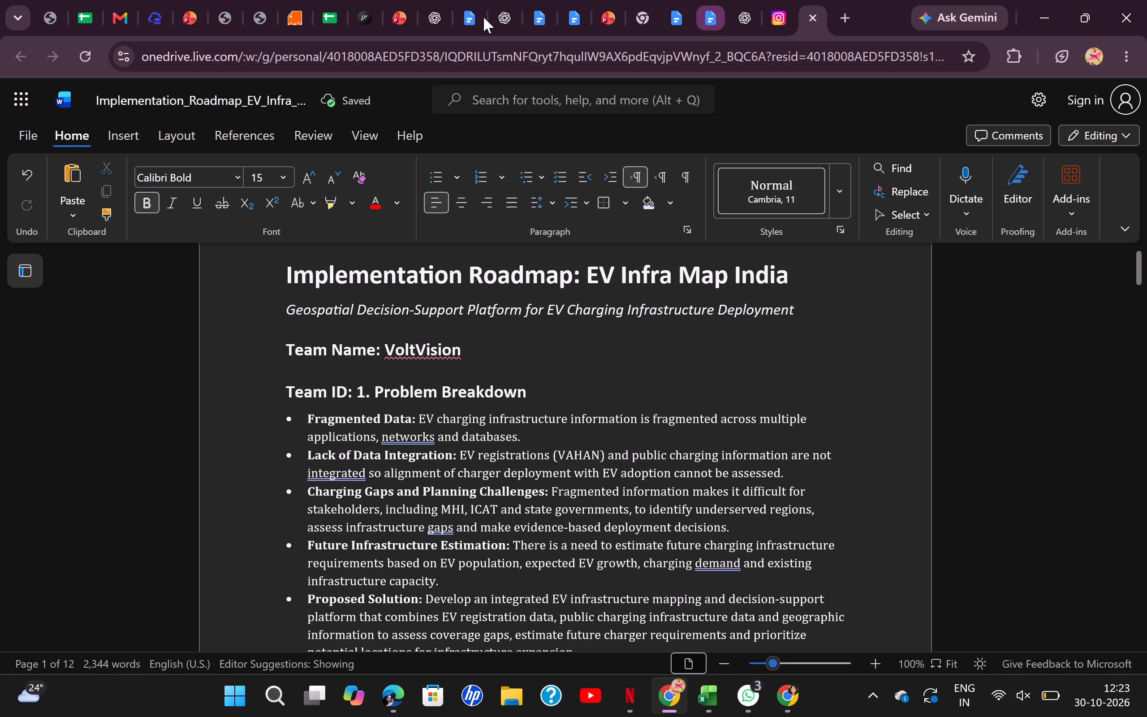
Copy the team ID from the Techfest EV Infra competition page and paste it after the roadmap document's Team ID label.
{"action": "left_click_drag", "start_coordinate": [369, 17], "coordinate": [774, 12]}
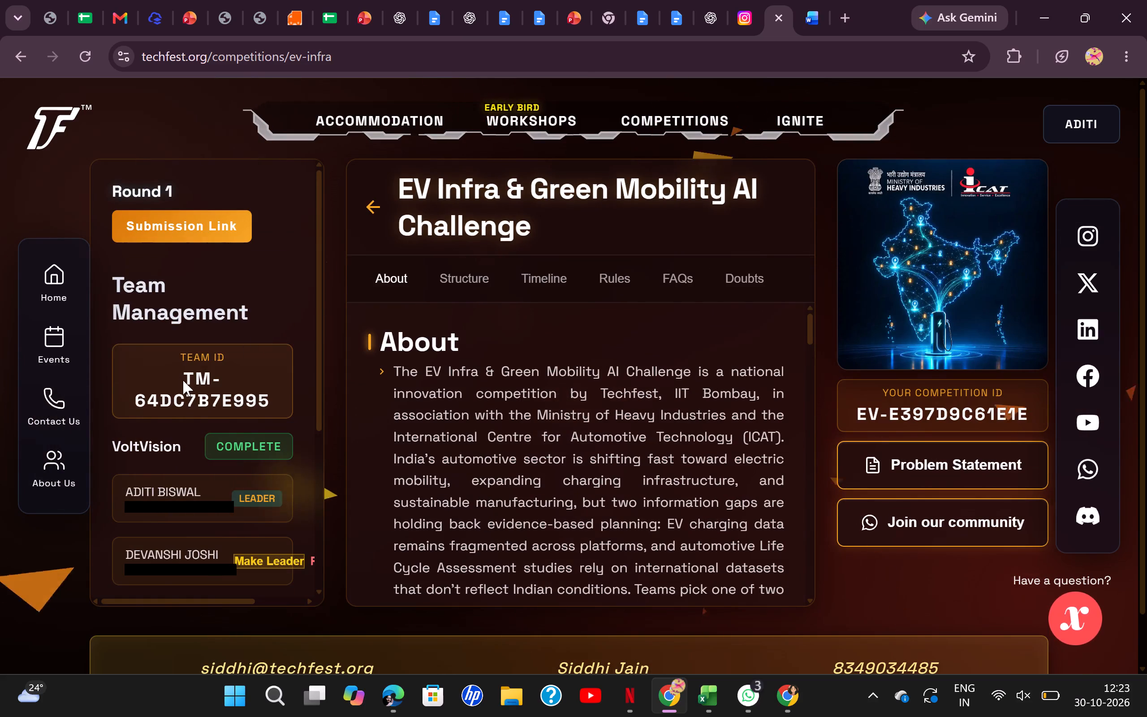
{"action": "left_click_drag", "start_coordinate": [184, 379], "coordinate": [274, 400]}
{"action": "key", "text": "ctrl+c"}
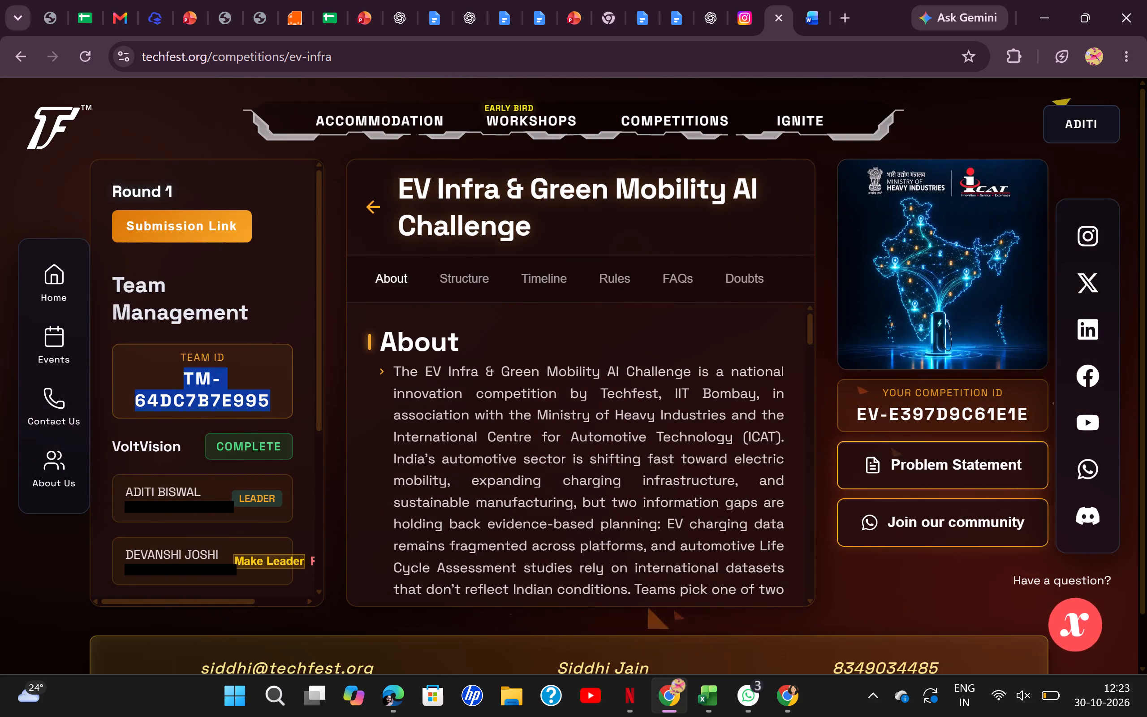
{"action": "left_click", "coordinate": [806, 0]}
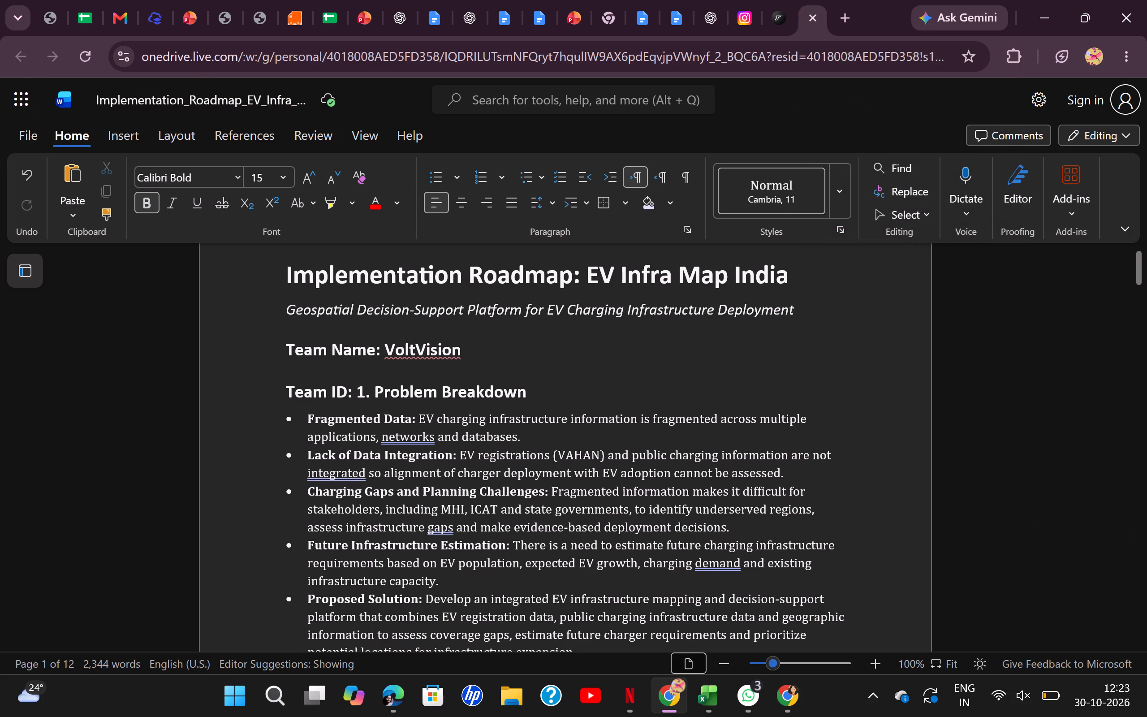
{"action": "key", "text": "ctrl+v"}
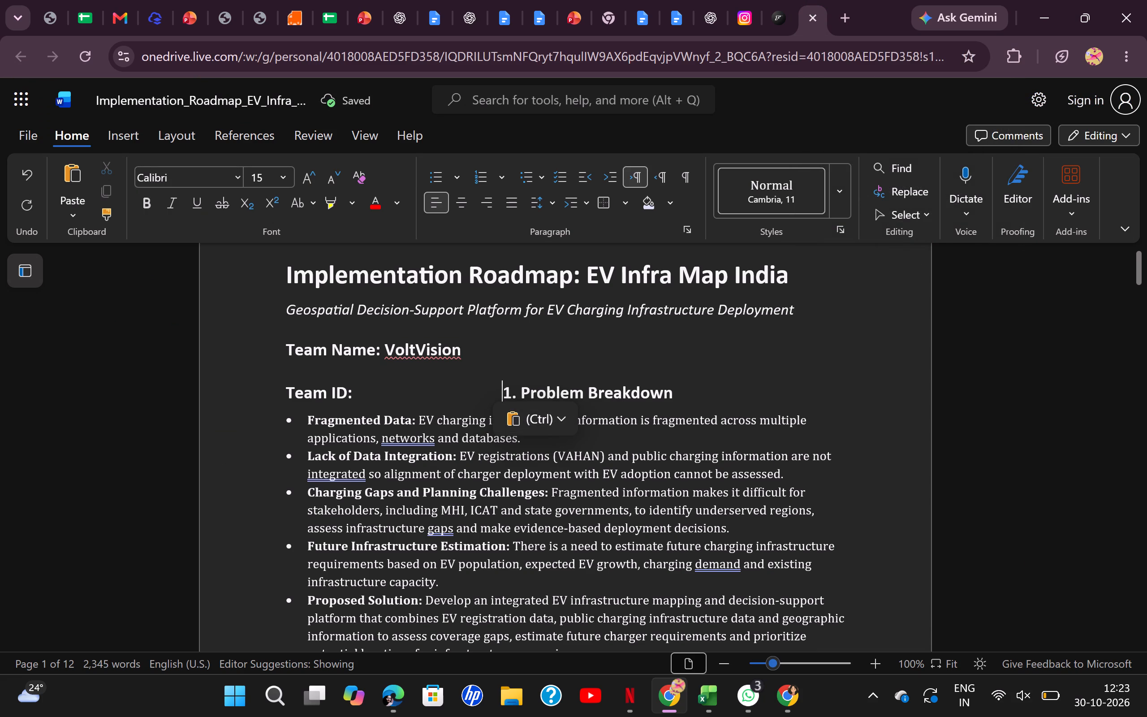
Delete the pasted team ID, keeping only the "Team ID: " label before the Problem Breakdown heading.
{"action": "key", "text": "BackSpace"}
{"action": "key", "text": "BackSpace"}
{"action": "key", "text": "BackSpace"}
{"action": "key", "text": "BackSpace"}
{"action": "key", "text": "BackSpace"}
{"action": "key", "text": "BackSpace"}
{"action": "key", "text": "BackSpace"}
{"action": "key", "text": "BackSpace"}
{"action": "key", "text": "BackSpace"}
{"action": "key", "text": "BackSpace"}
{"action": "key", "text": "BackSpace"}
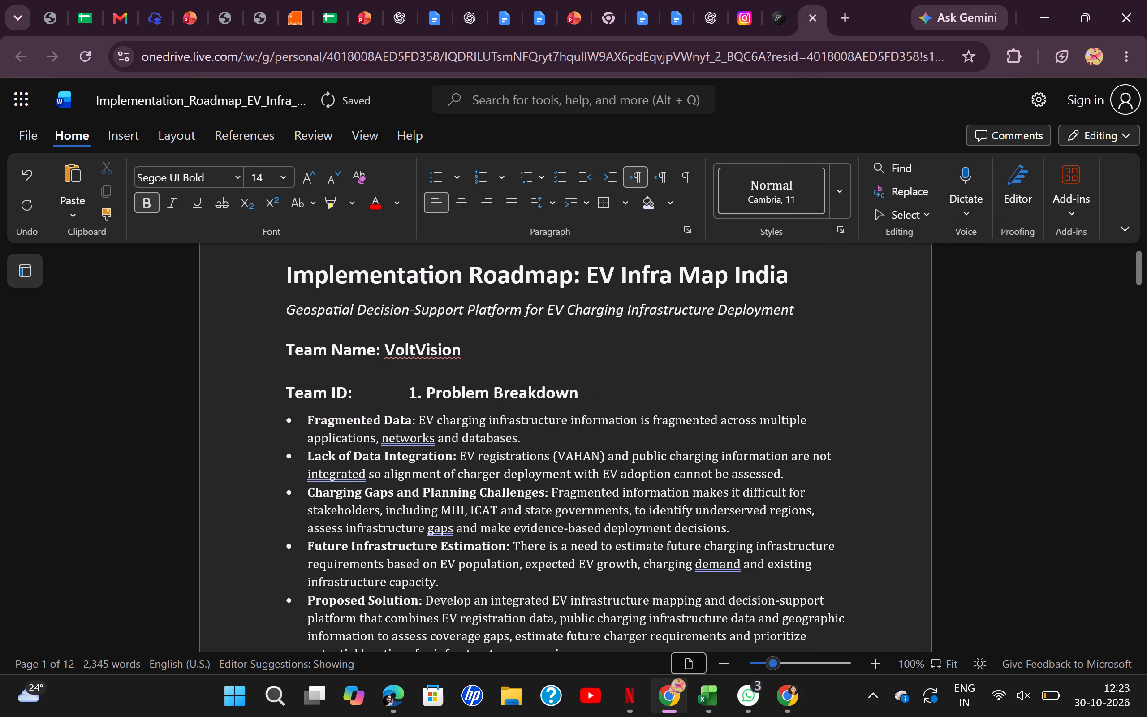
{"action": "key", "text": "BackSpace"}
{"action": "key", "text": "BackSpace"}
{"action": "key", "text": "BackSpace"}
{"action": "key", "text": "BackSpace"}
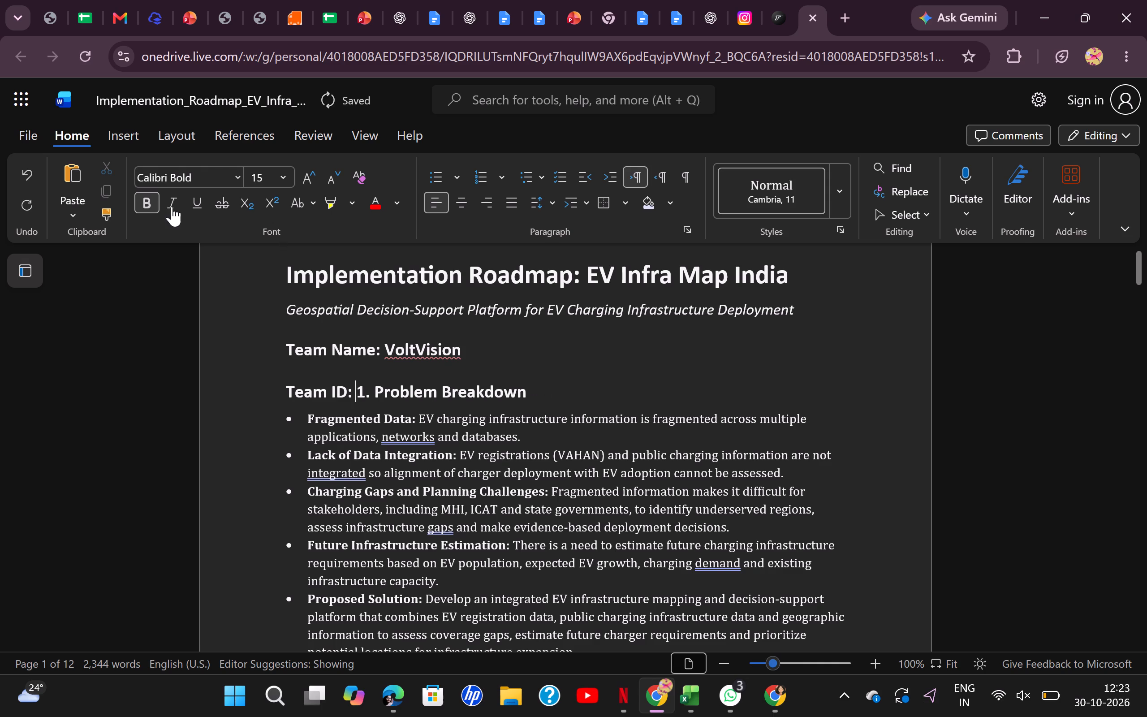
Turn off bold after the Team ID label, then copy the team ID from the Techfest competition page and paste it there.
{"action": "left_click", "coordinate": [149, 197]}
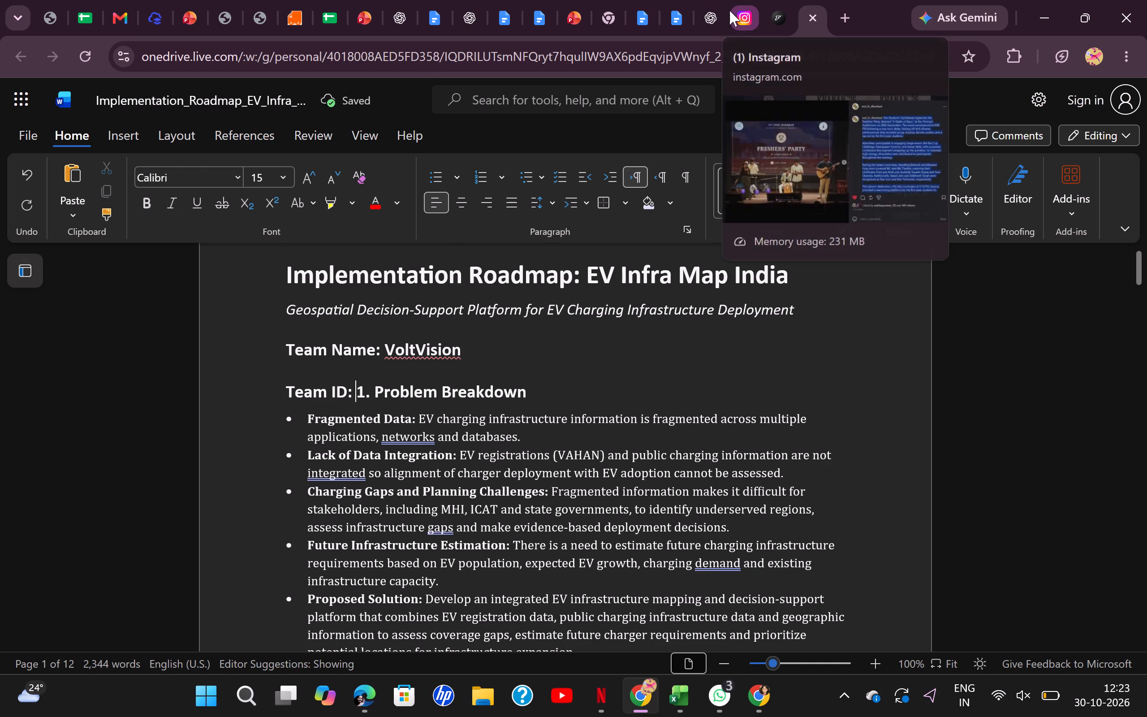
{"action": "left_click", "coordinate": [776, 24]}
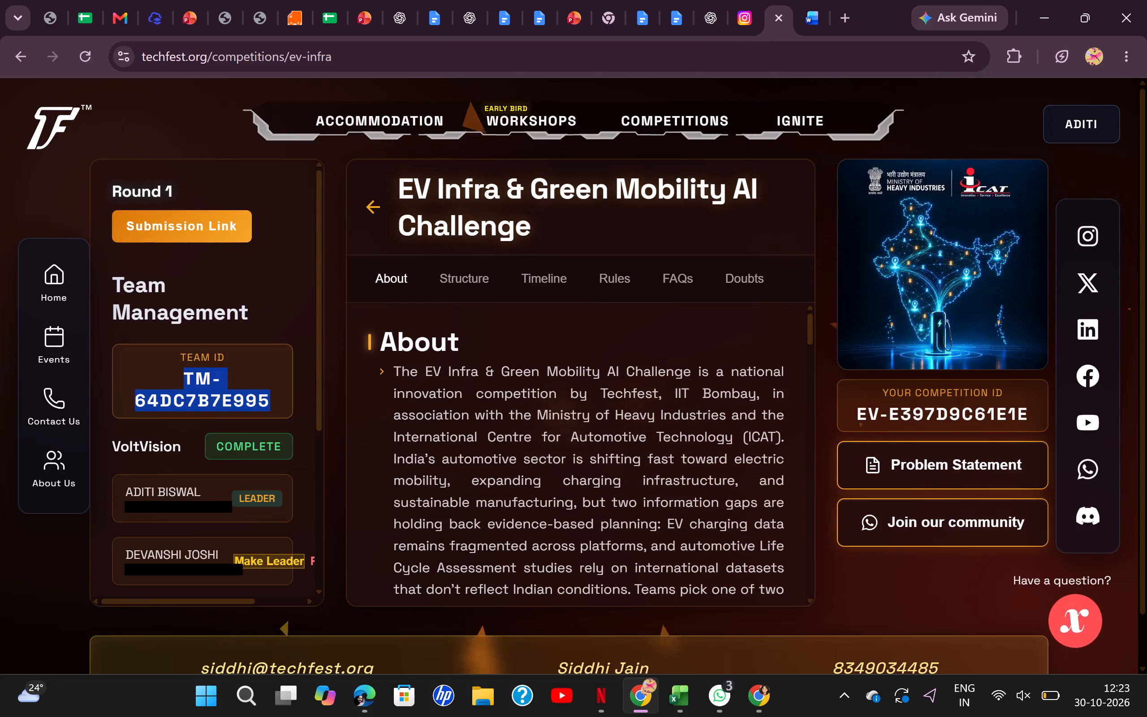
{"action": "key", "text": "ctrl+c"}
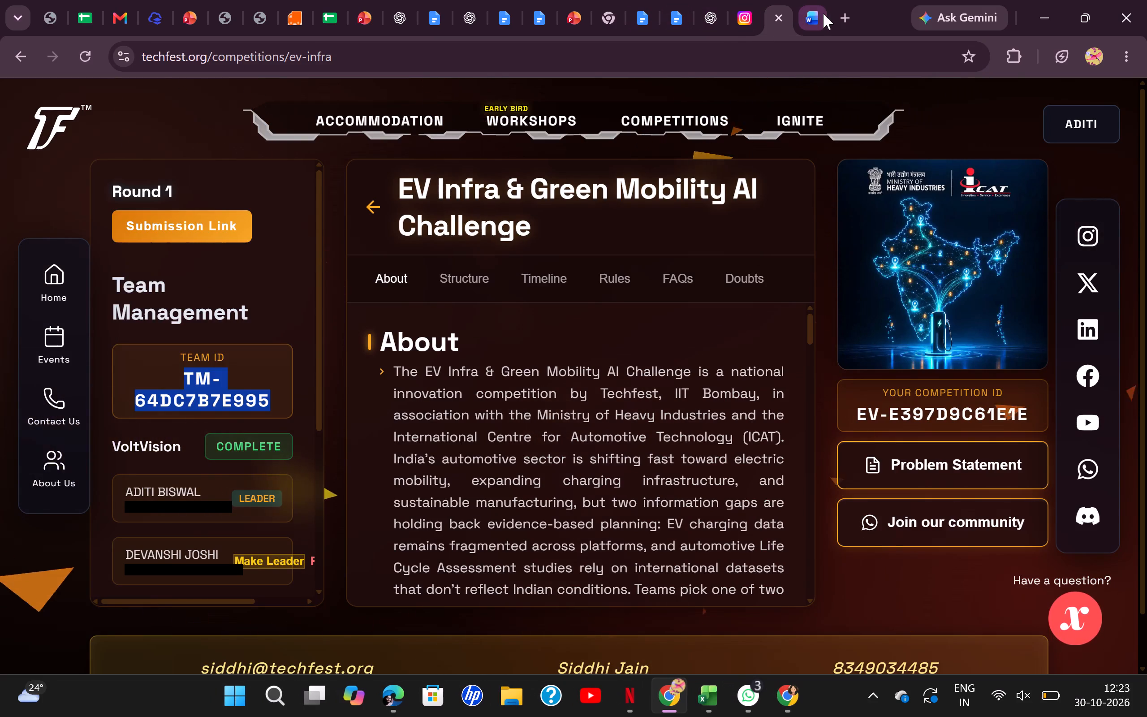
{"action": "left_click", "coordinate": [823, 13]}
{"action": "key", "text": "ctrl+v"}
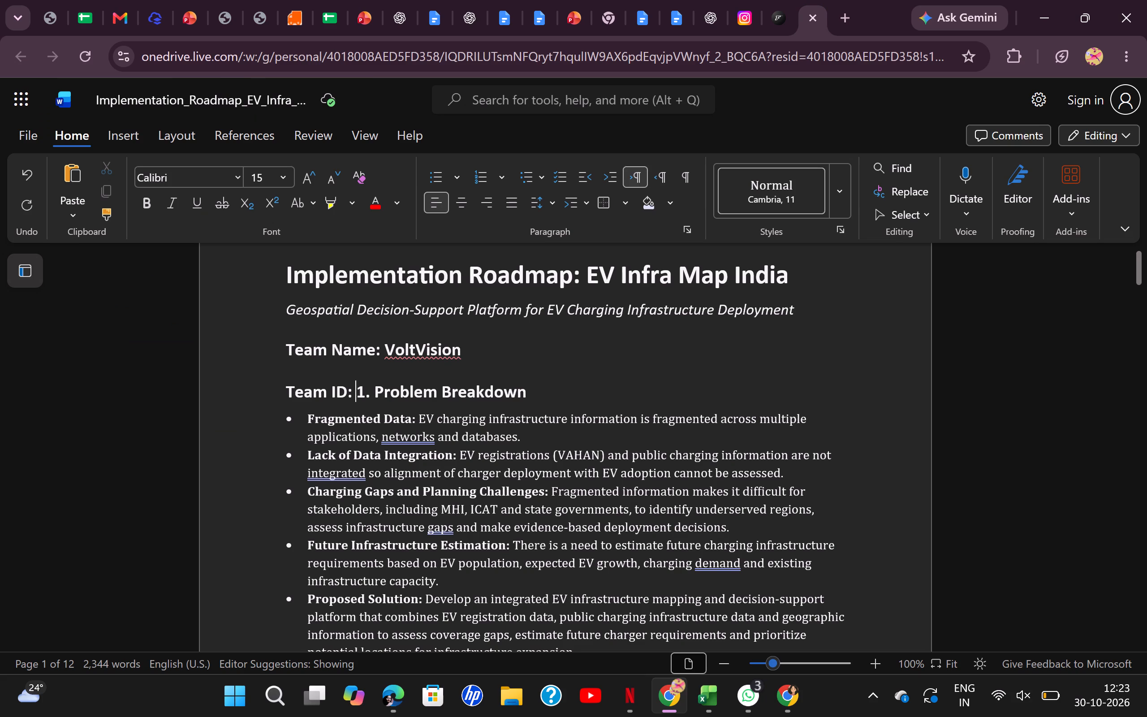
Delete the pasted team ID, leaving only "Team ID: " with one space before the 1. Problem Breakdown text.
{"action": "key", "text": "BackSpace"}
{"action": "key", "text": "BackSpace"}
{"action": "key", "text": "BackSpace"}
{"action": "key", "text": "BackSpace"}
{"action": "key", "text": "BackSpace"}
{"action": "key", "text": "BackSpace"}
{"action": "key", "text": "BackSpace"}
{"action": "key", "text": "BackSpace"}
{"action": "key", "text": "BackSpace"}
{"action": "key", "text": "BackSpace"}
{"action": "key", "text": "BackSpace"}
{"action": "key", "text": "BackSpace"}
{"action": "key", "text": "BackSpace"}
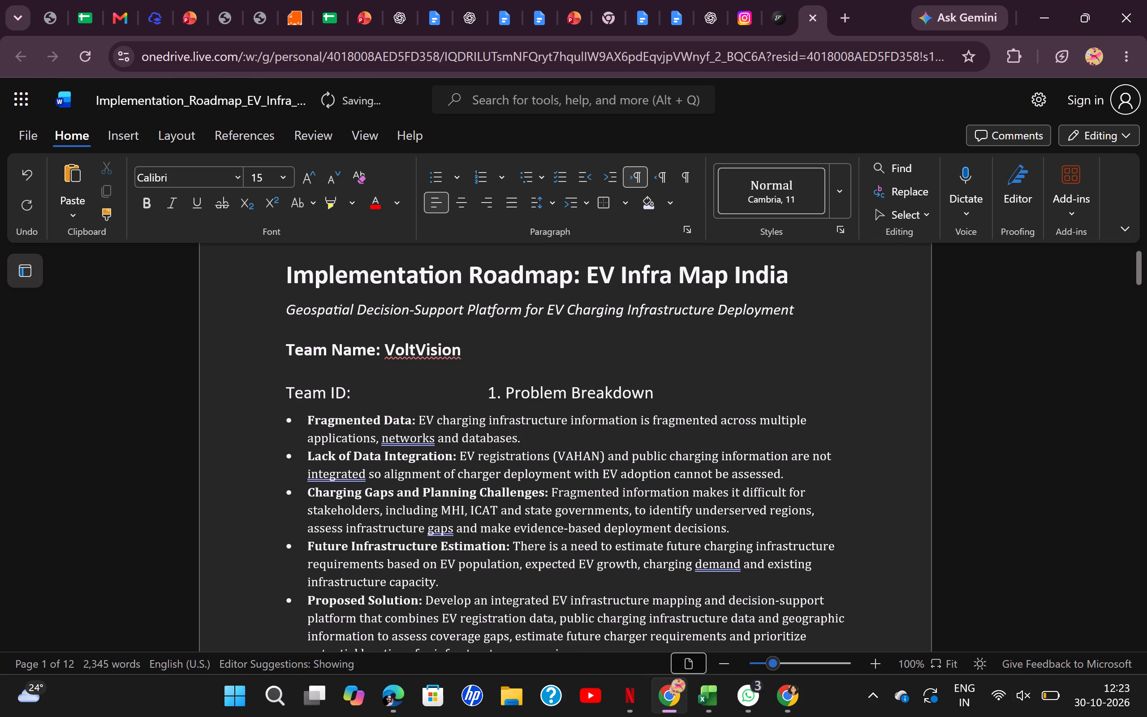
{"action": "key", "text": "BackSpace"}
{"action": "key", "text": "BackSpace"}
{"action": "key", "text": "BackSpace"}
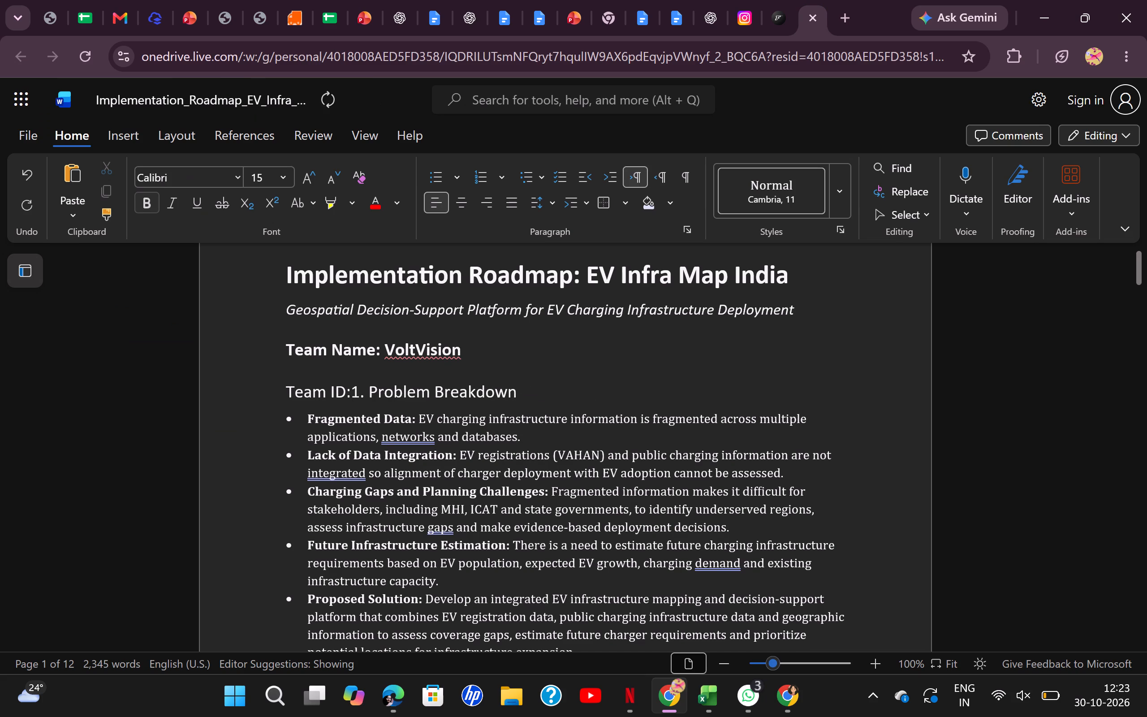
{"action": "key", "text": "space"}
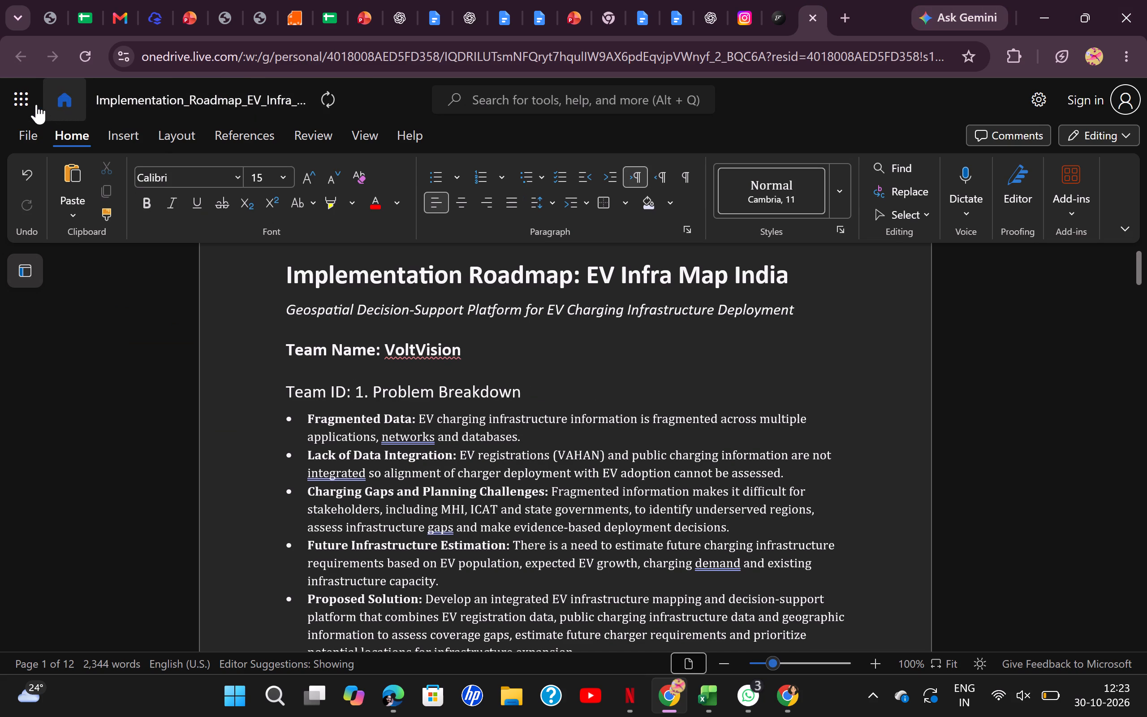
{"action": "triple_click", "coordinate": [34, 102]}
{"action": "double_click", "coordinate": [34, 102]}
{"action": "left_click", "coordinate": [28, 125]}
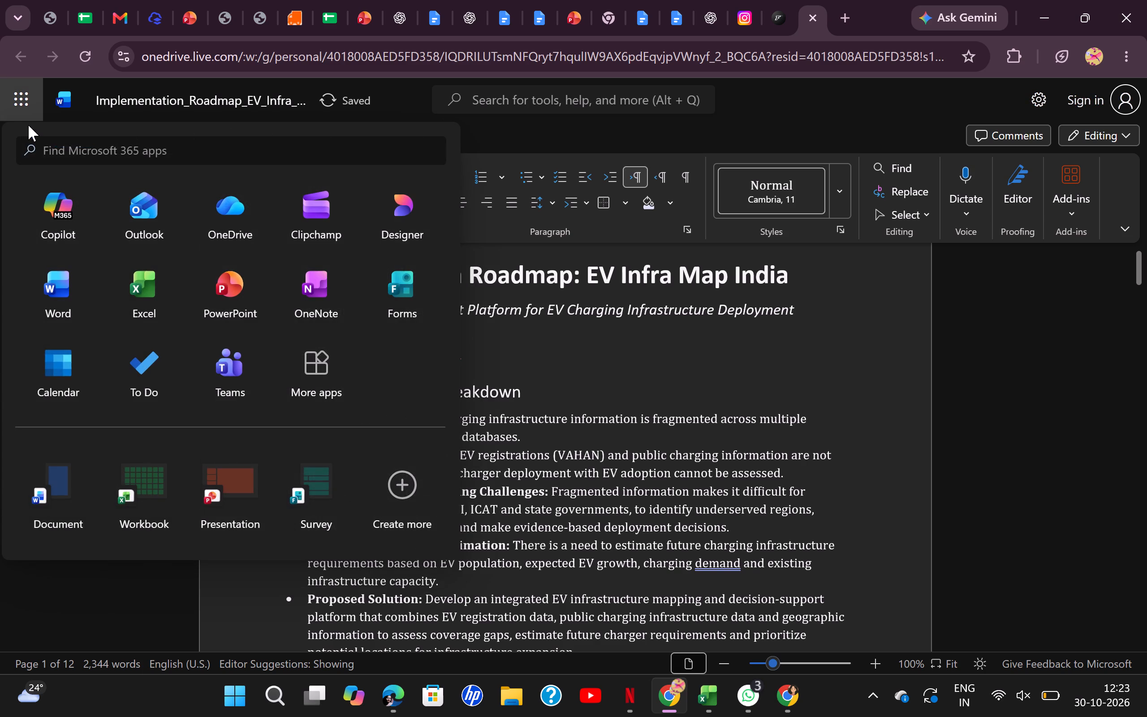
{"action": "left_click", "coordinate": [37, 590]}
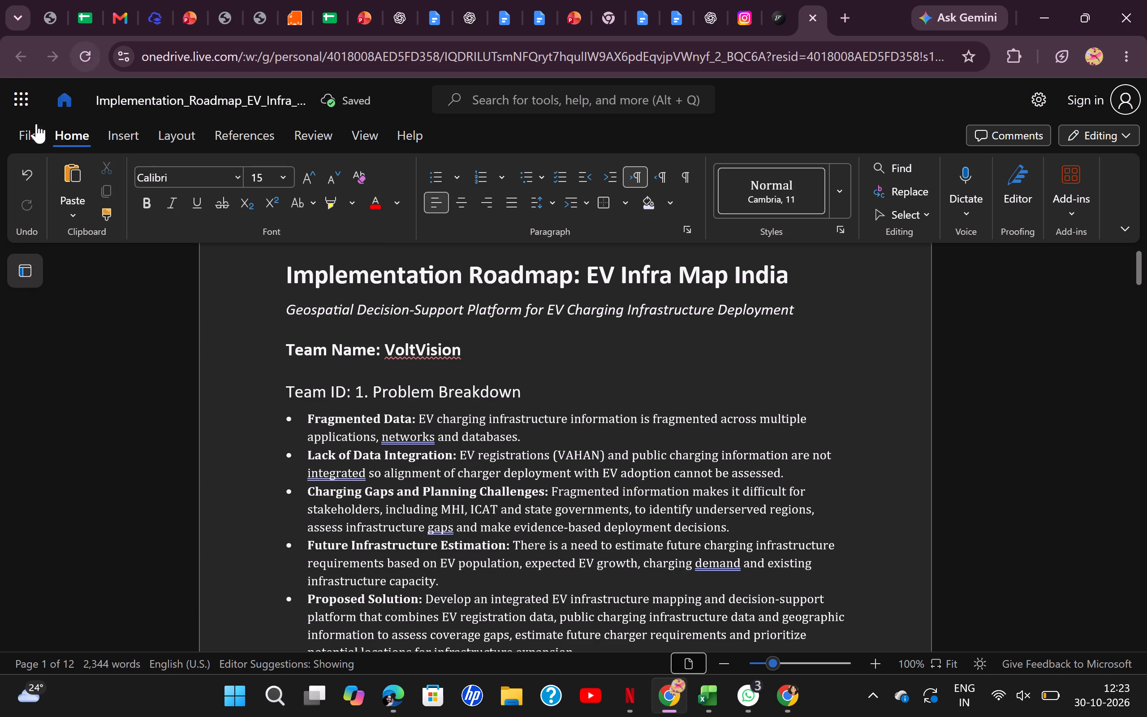
Download a copy of the EV Infra Map India implementation roadmap document.
{"action": "left_click", "coordinate": [36, 124]}
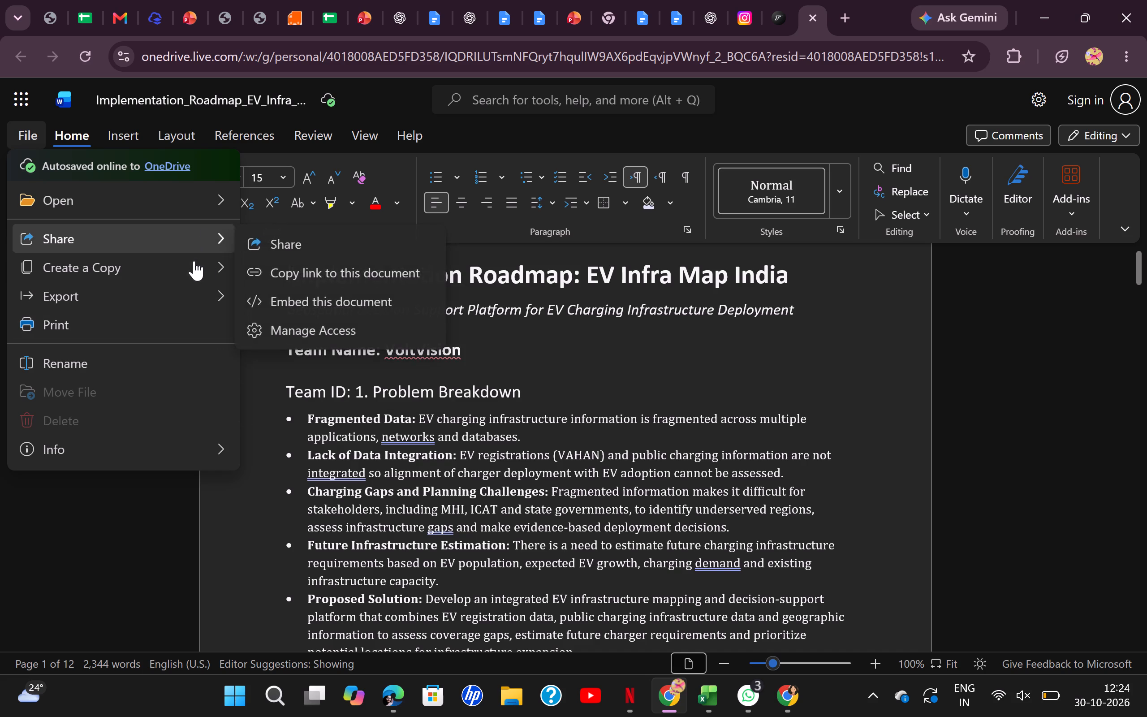
{"action": "left_click", "coordinate": [287, 295]}
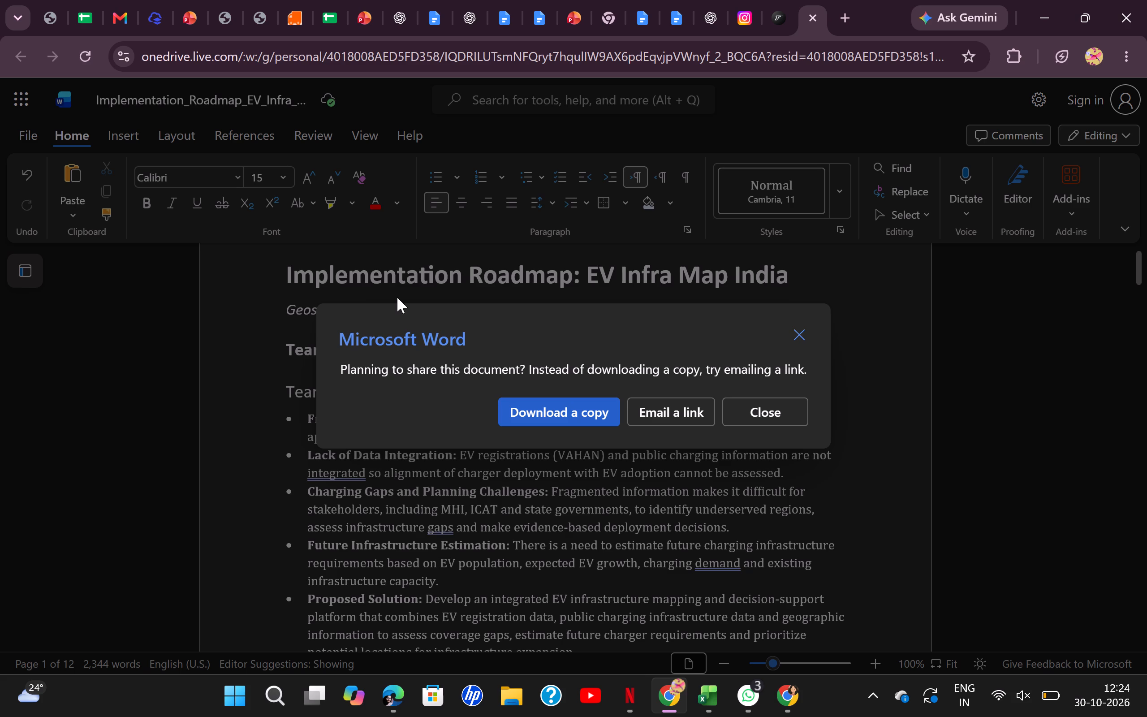
{"action": "left_click", "coordinate": [539, 403]}
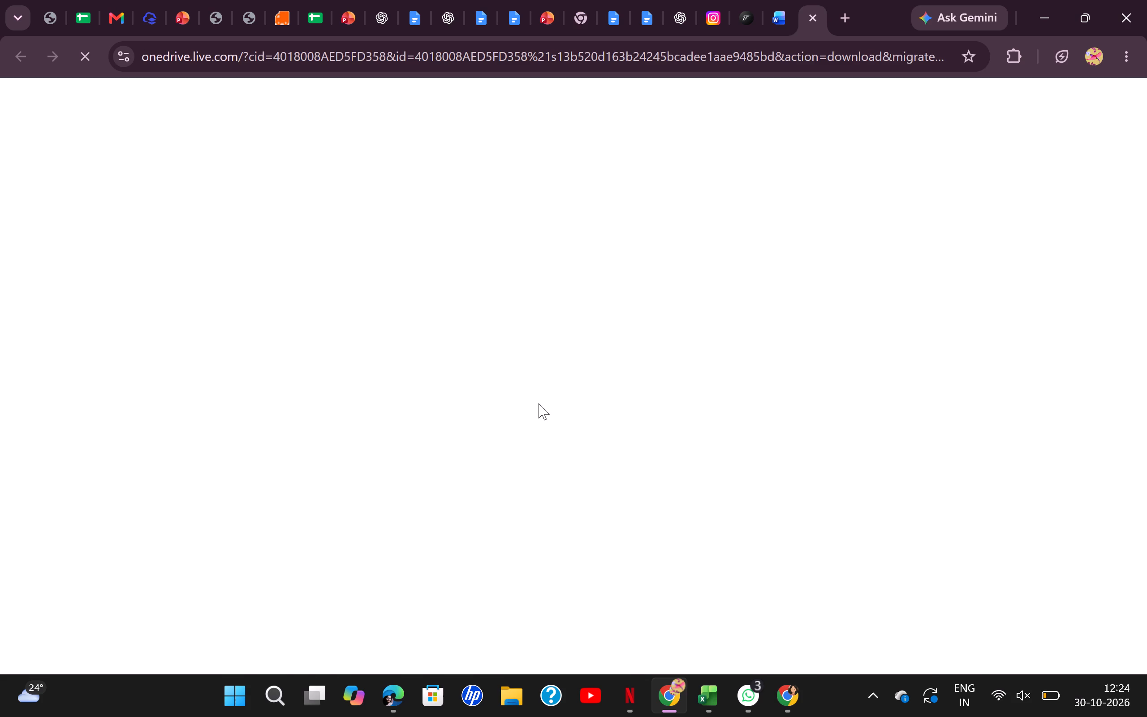
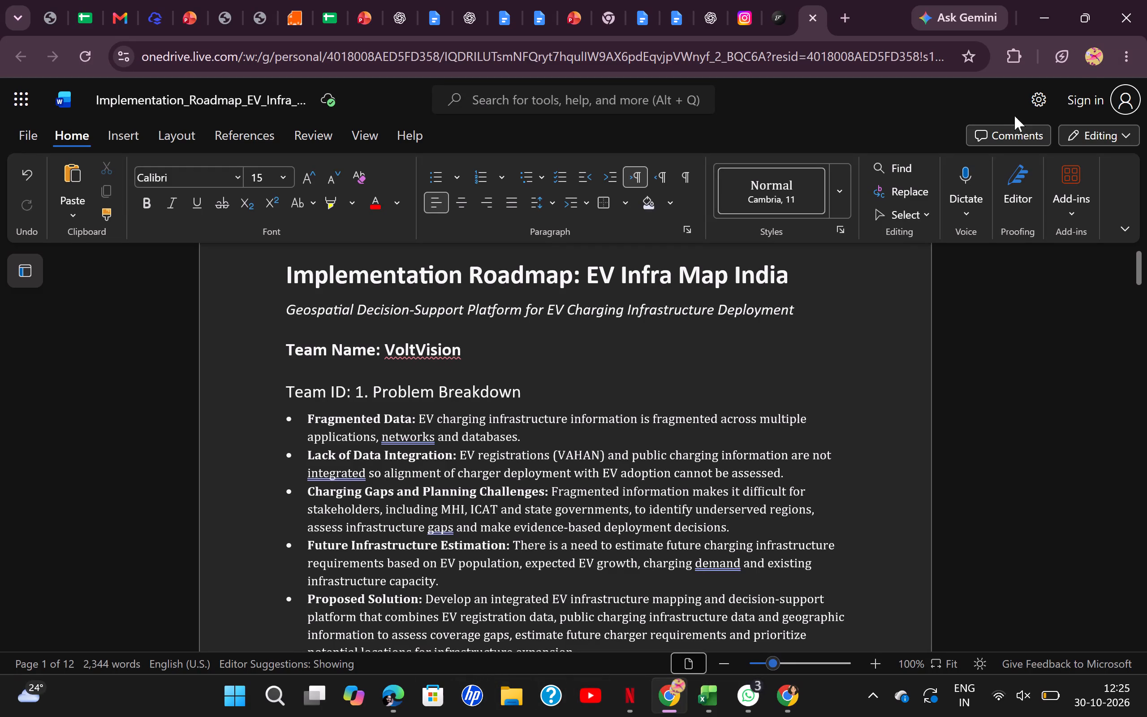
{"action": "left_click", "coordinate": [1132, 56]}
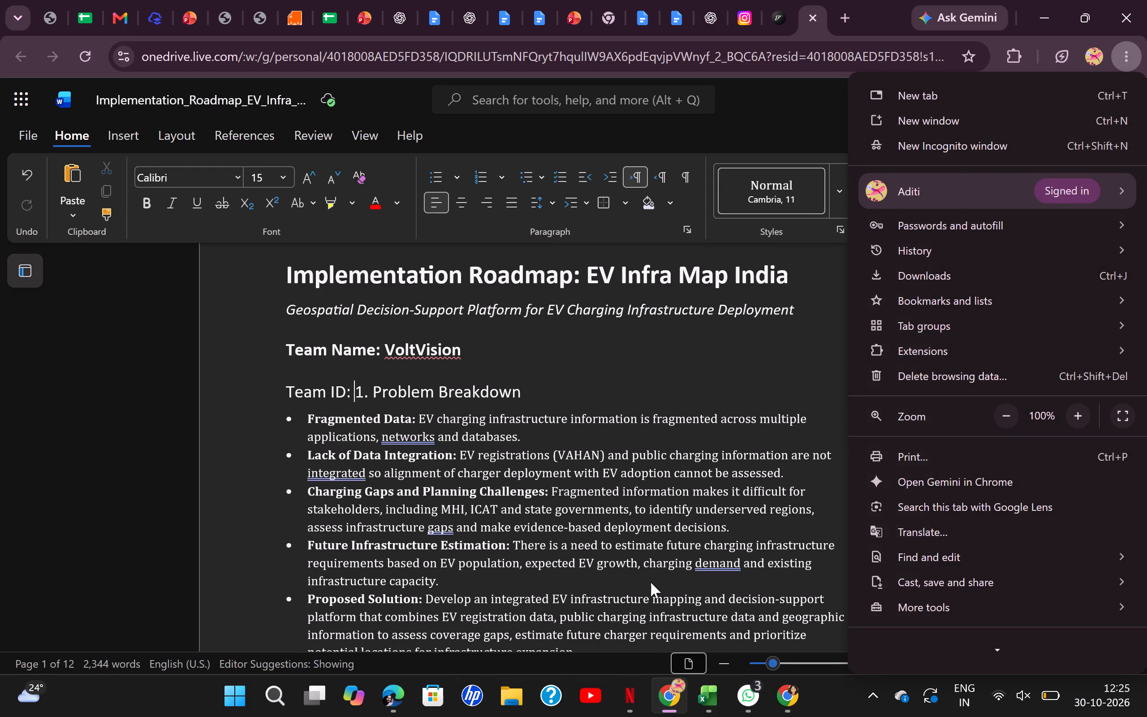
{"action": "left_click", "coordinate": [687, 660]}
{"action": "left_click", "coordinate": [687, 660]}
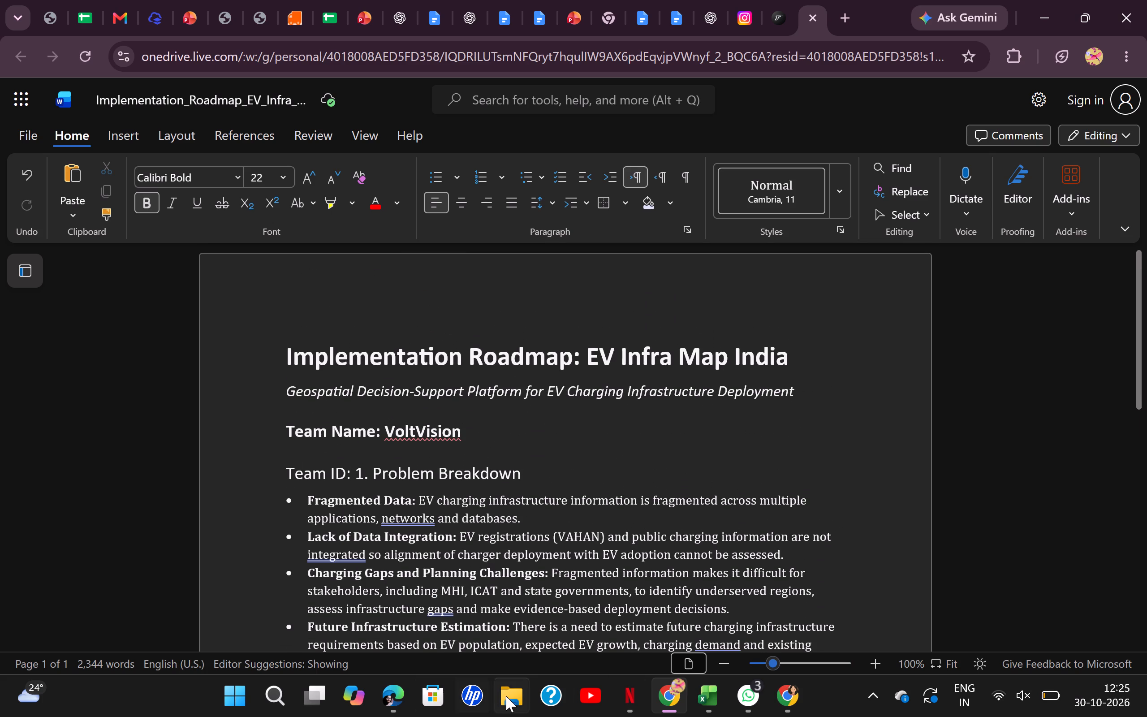
Switch to File Explorer and open the Implementation_Roadmap_EV_Infra_Map_India Word document from the Downloads folder.
{"action": "double_click", "coordinate": [506, 696]}
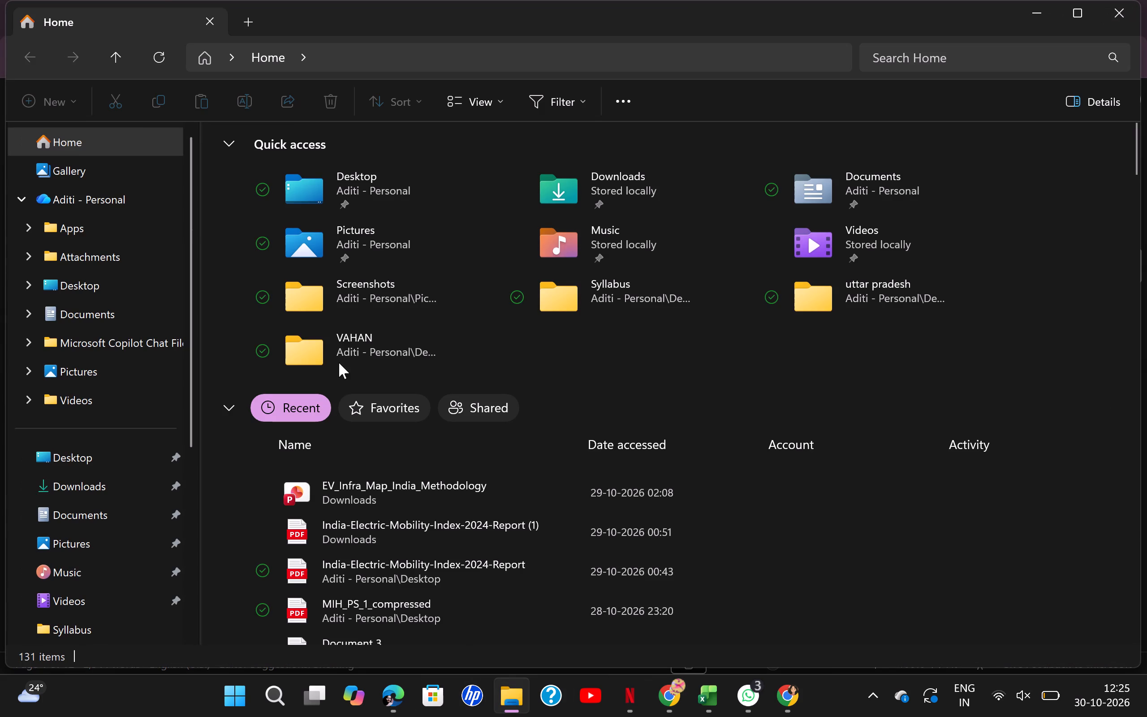
{"action": "double_click", "coordinate": [81, 481]}
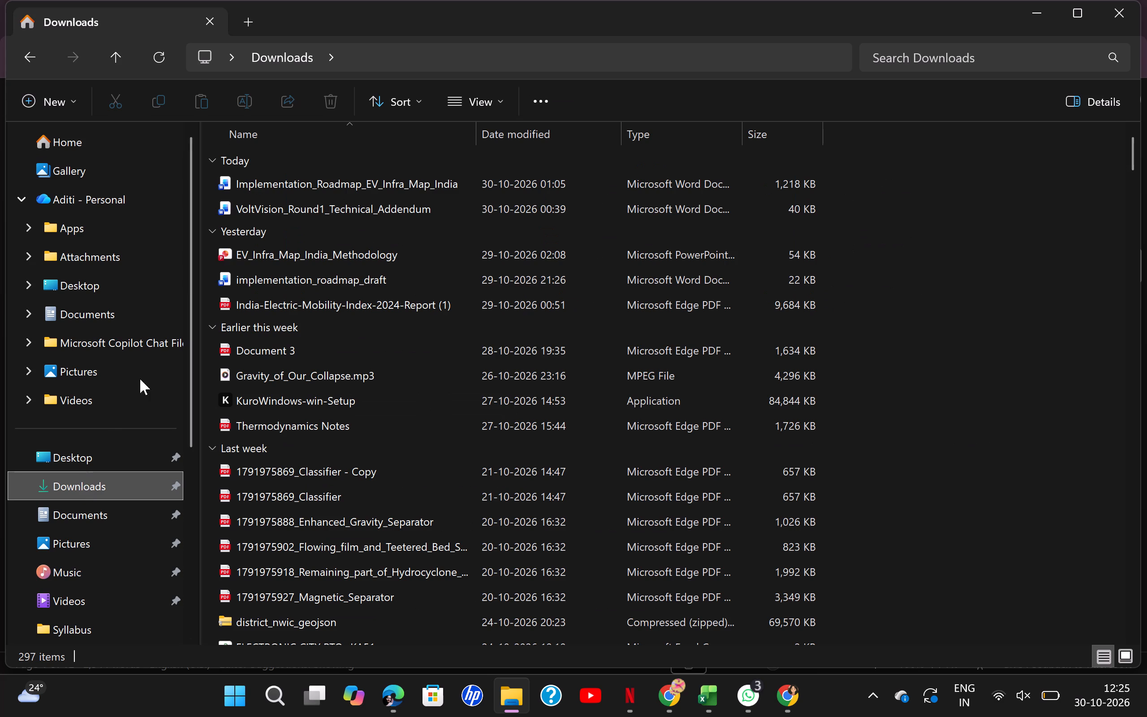
{"action": "double_click", "coordinate": [298, 184]}
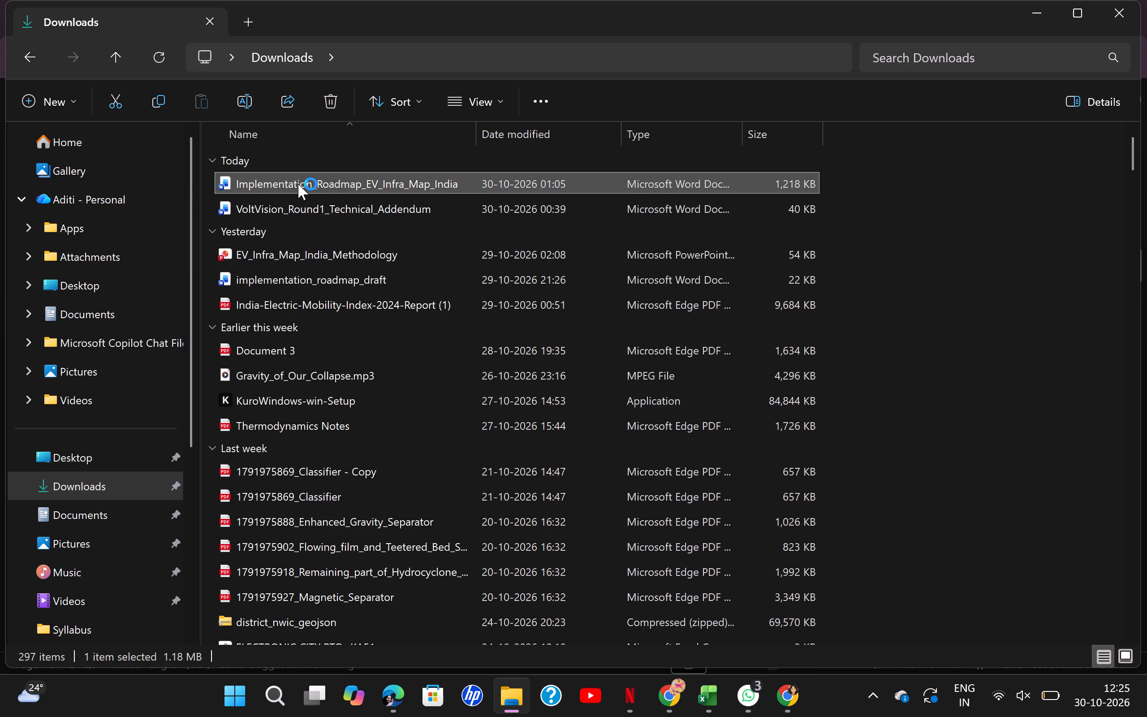
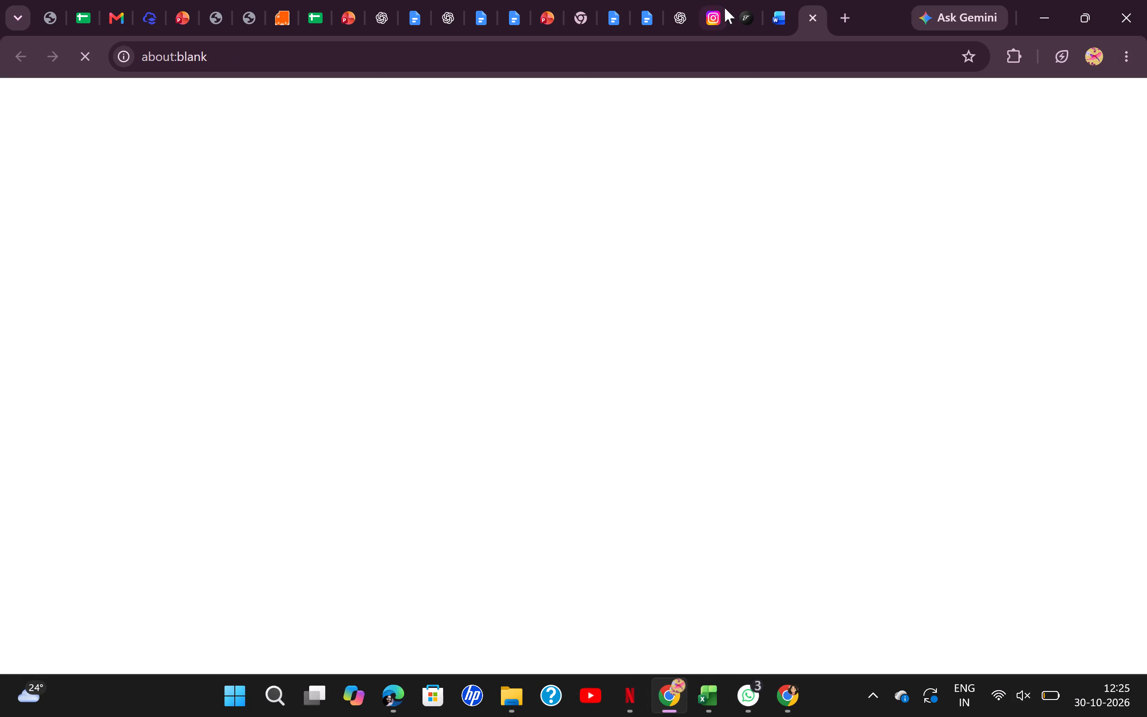
Return to the online Implementation_Roadmap_EV_Infra_Map_India document and download a copy of it as a Word file.
{"action": "left_click", "coordinate": [778, 7]}
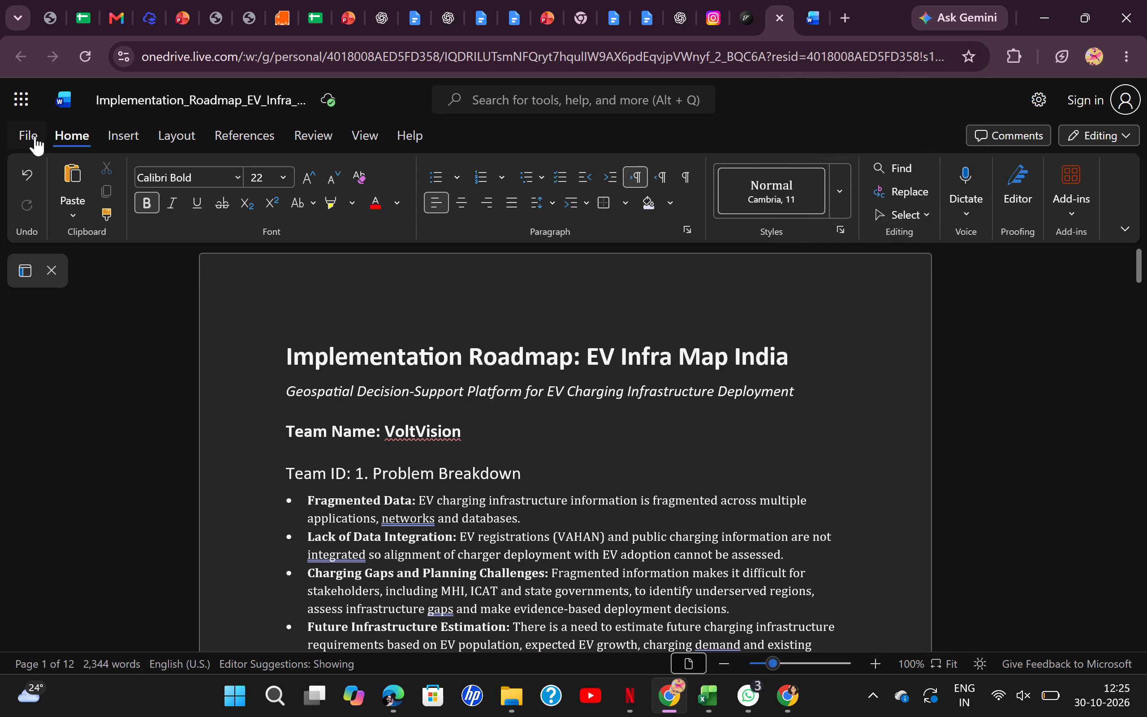
{"action": "left_click", "coordinate": [35, 136]}
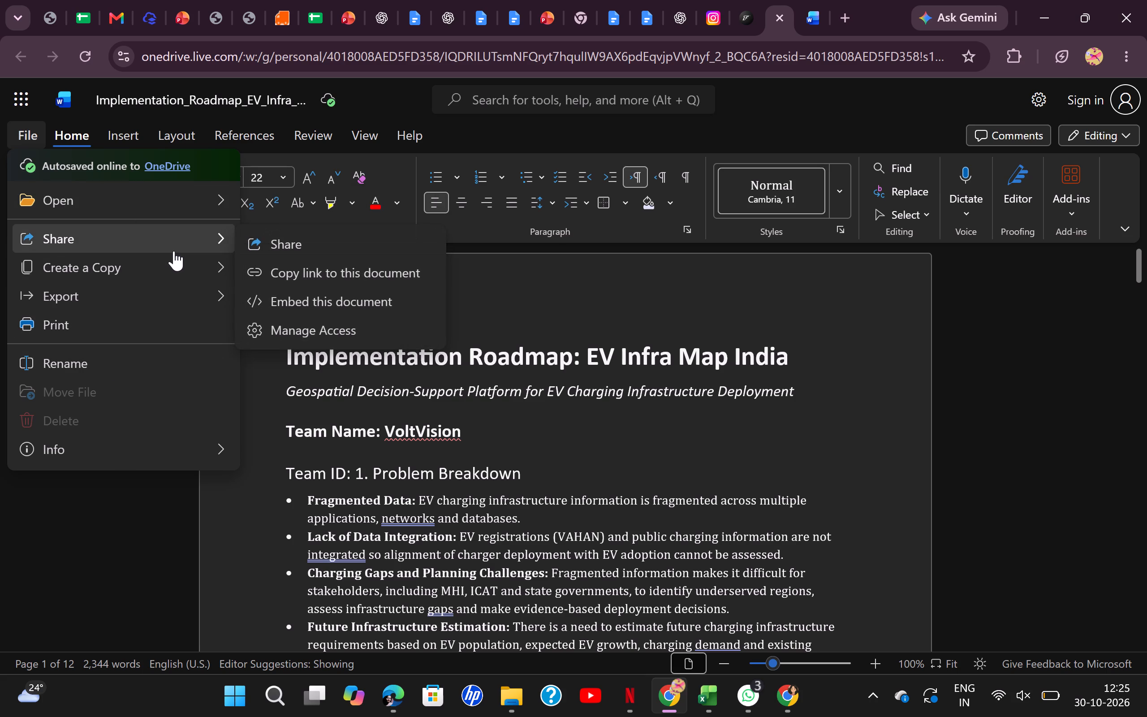
{"action": "left_click", "coordinate": [813, 3]}
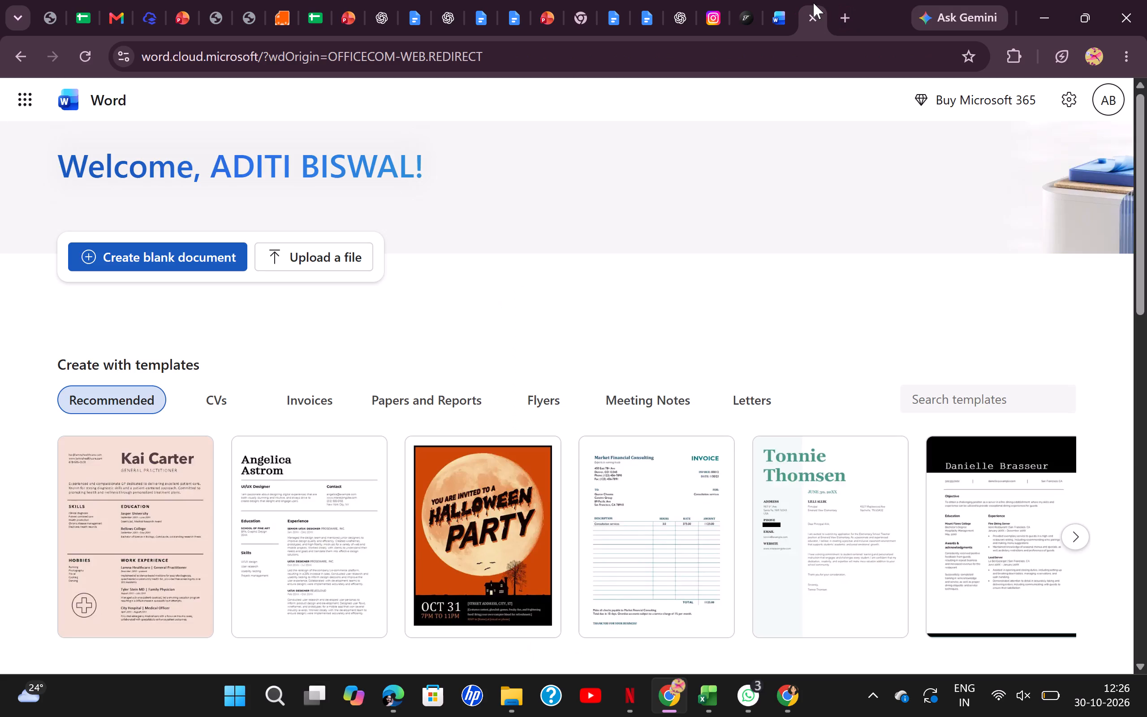
{"action": "left_click", "coordinate": [782, 9]}
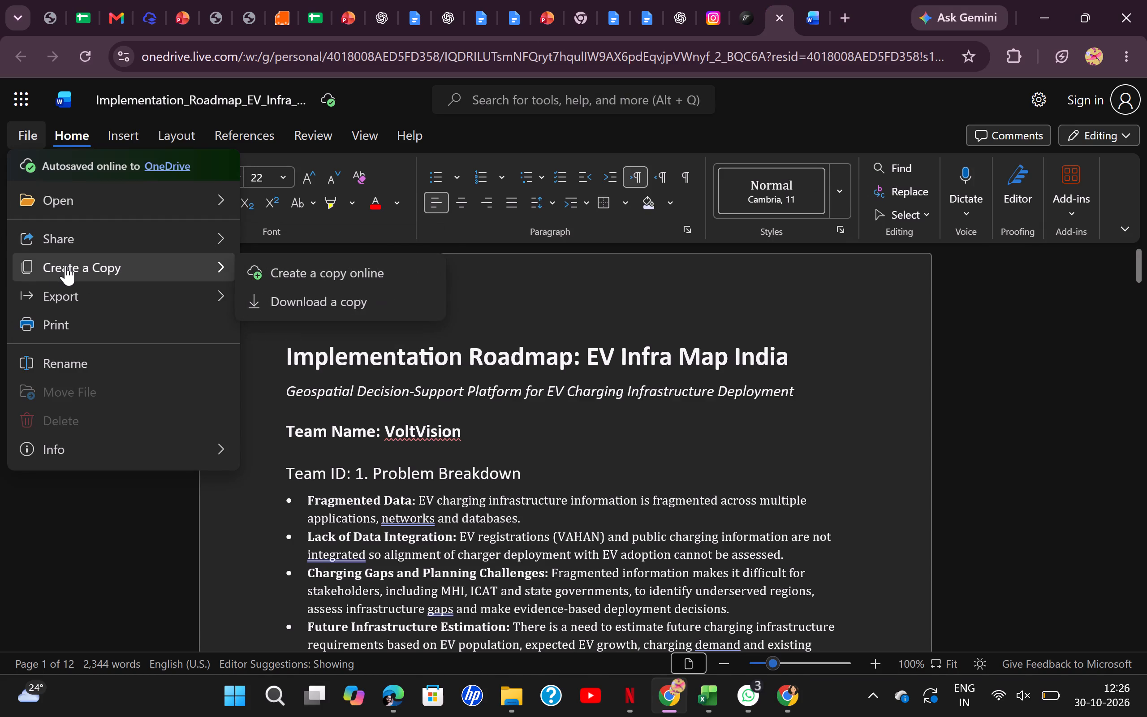
{"action": "left_click", "coordinate": [273, 297]}
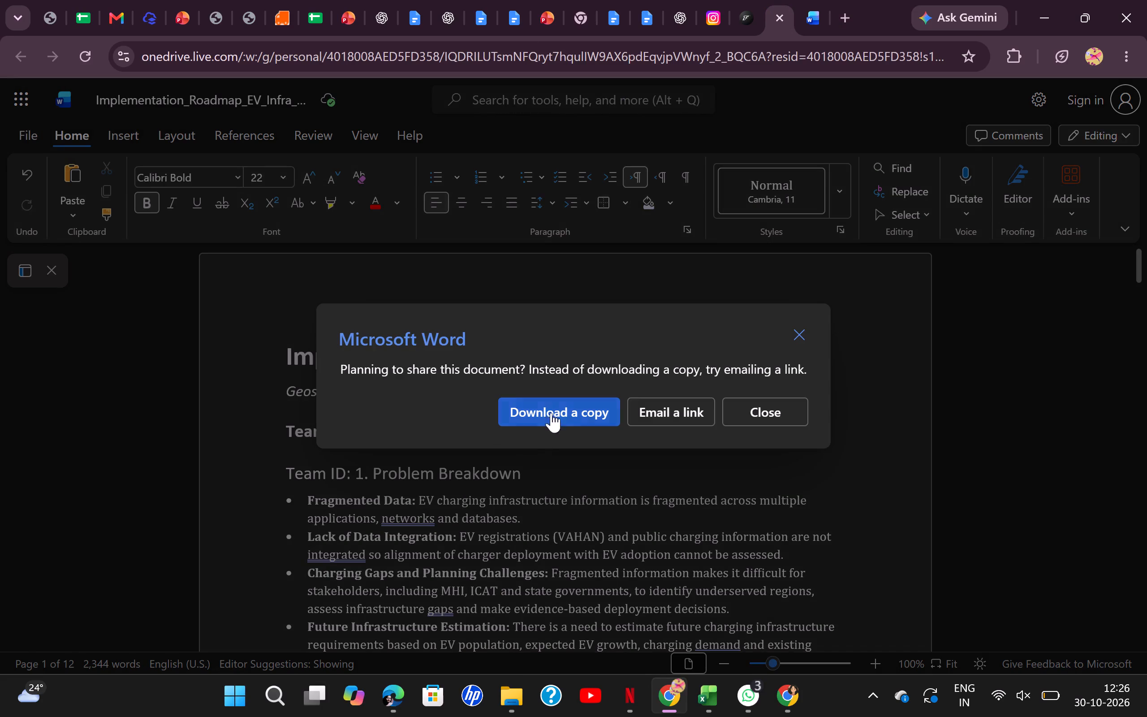
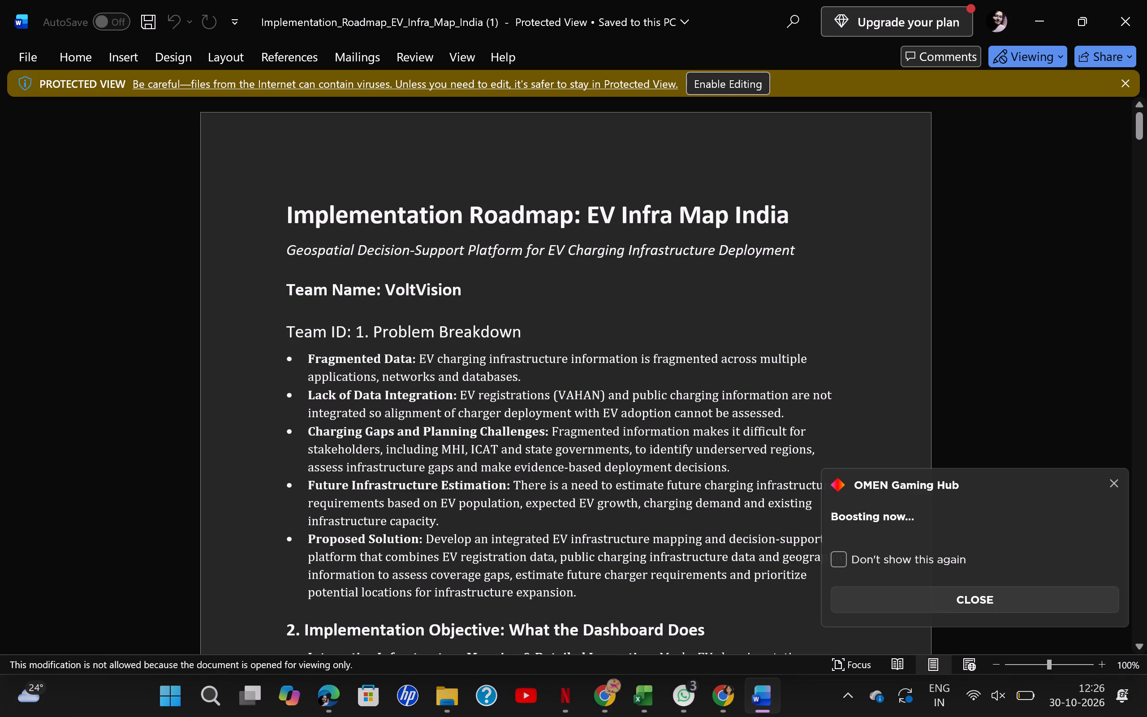
Enable editing in the downloaded copy of the EV Infra Map India roadmap.
{"action": "left_click", "coordinate": [348, 334]}
{"action": "left_click", "coordinate": [745, 79]}
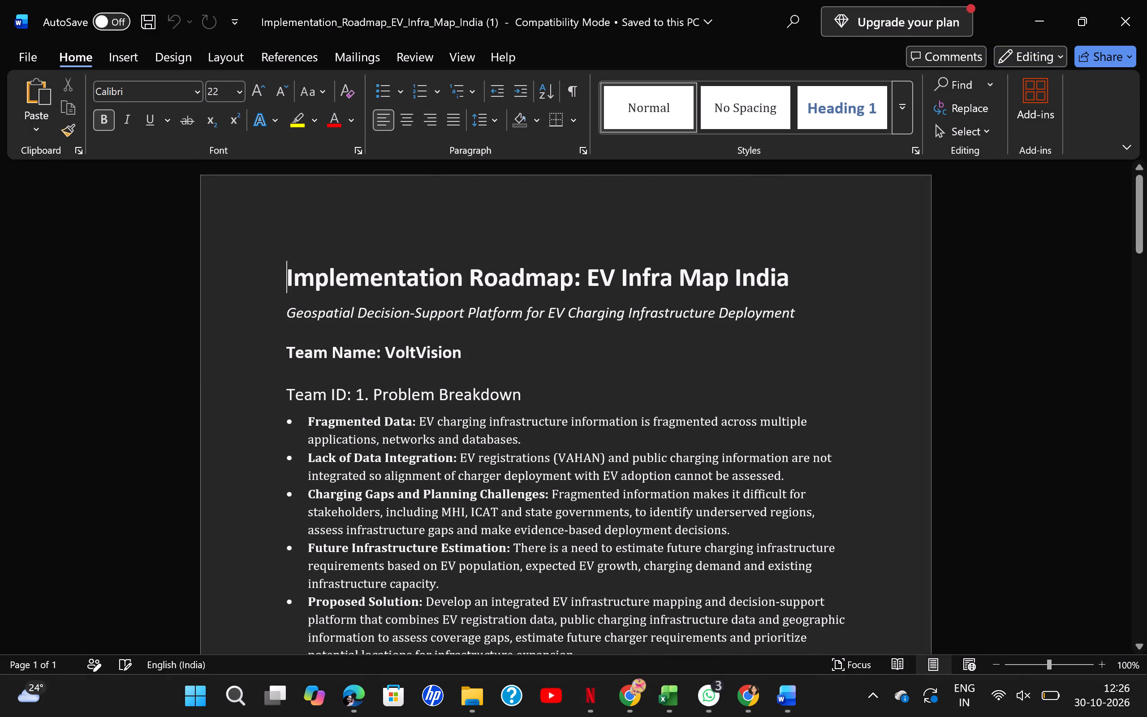
Copy the team ID from the Techfest EV Infra competition page and insert it after the "Team ID:" label in the Word document.
{"action": "left_click", "coordinate": [346, 395]}
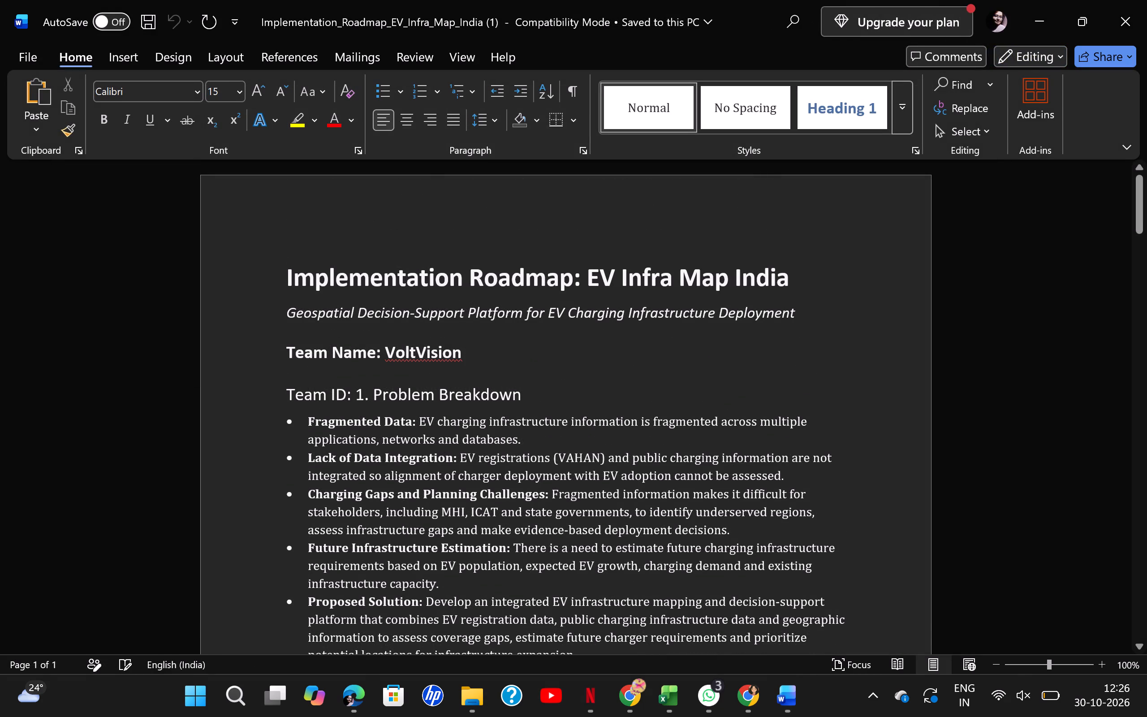
{"action": "left_click", "coordinate": [644, 699]}
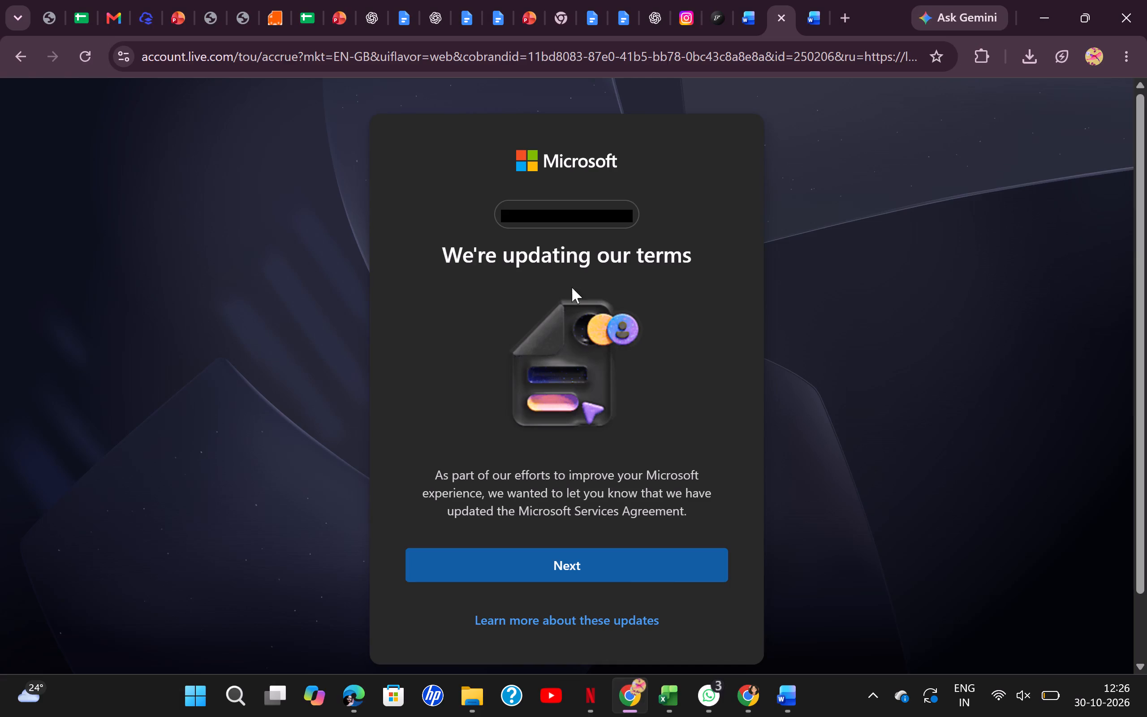
{"action": "left_click", "coordinate": [711, 3]}
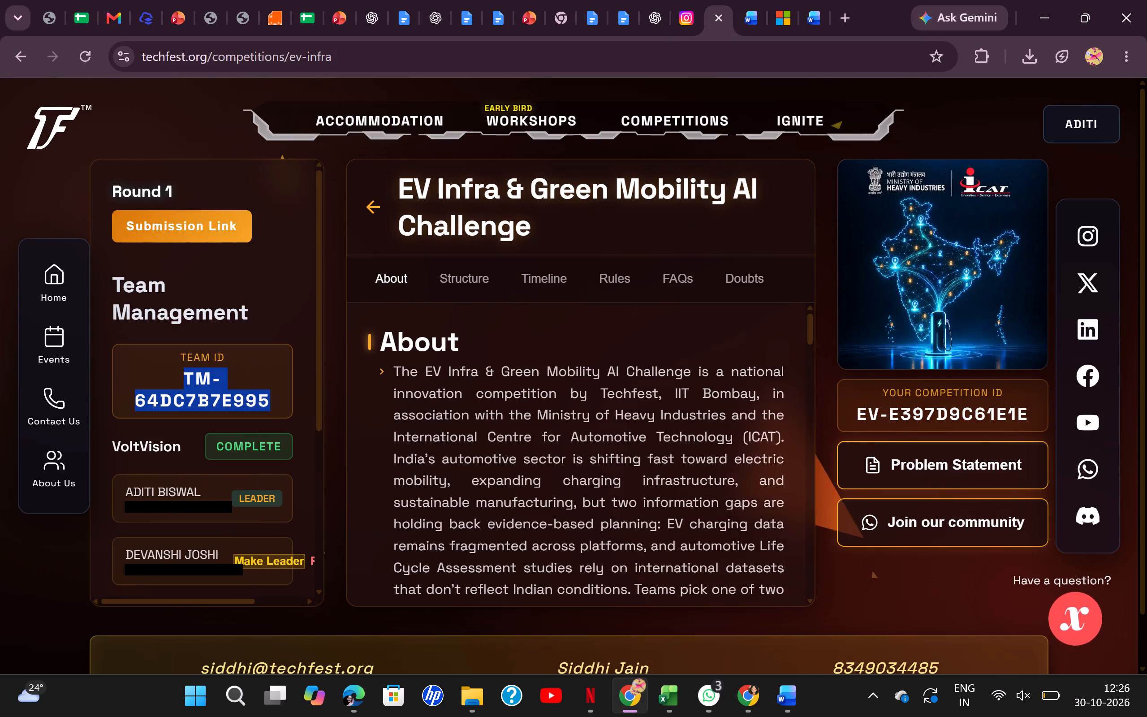
{"action": "key", "text": "ctrl+c"}
{"action": "key", "text": "ctrl+c"}
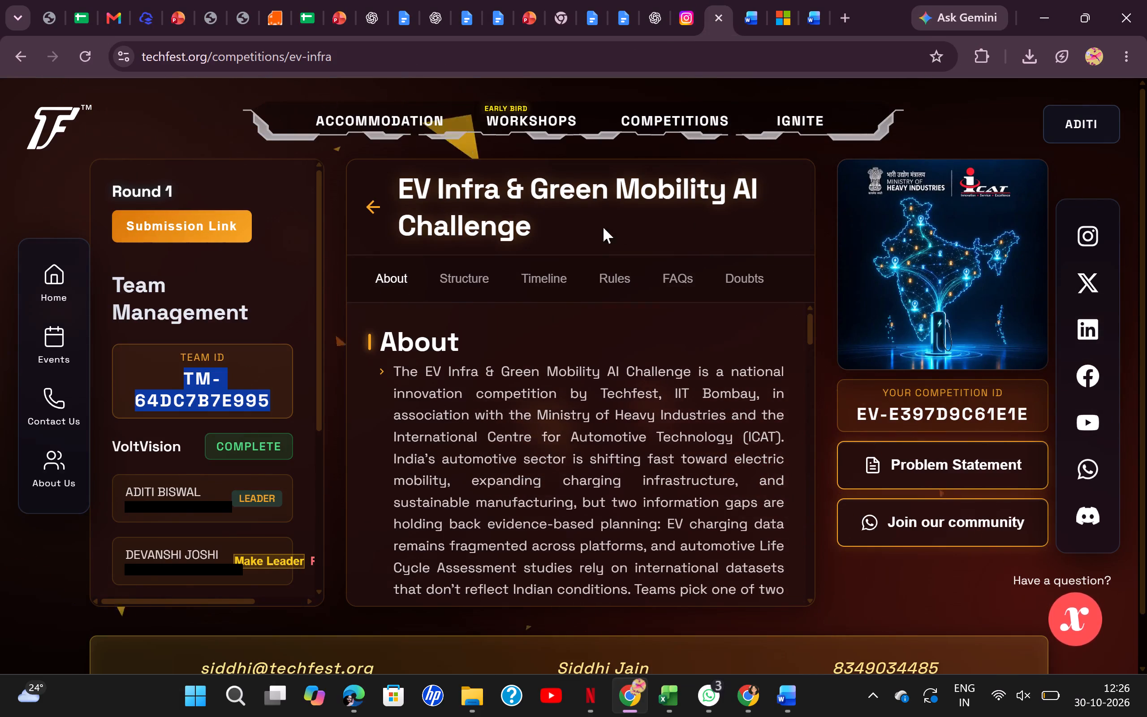
{"action": "left_click", "coordinate": [793, 697]}
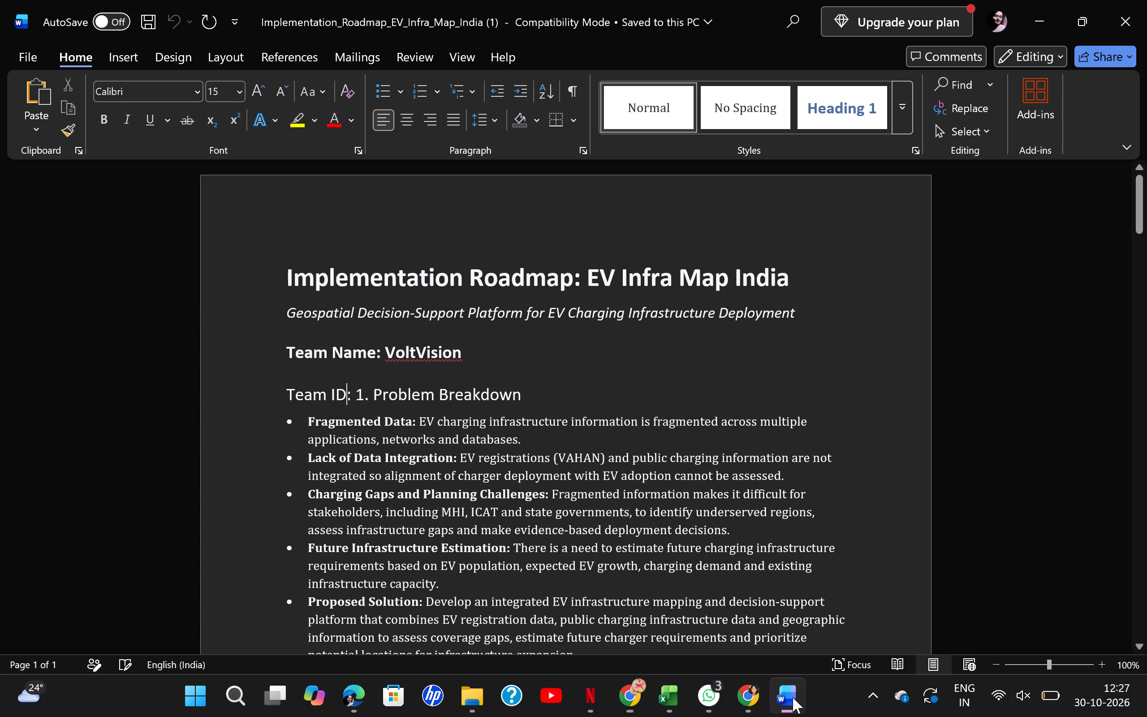
{"action": "key", "text": "space"}
{"action": "key", "text": "BackSpace"}
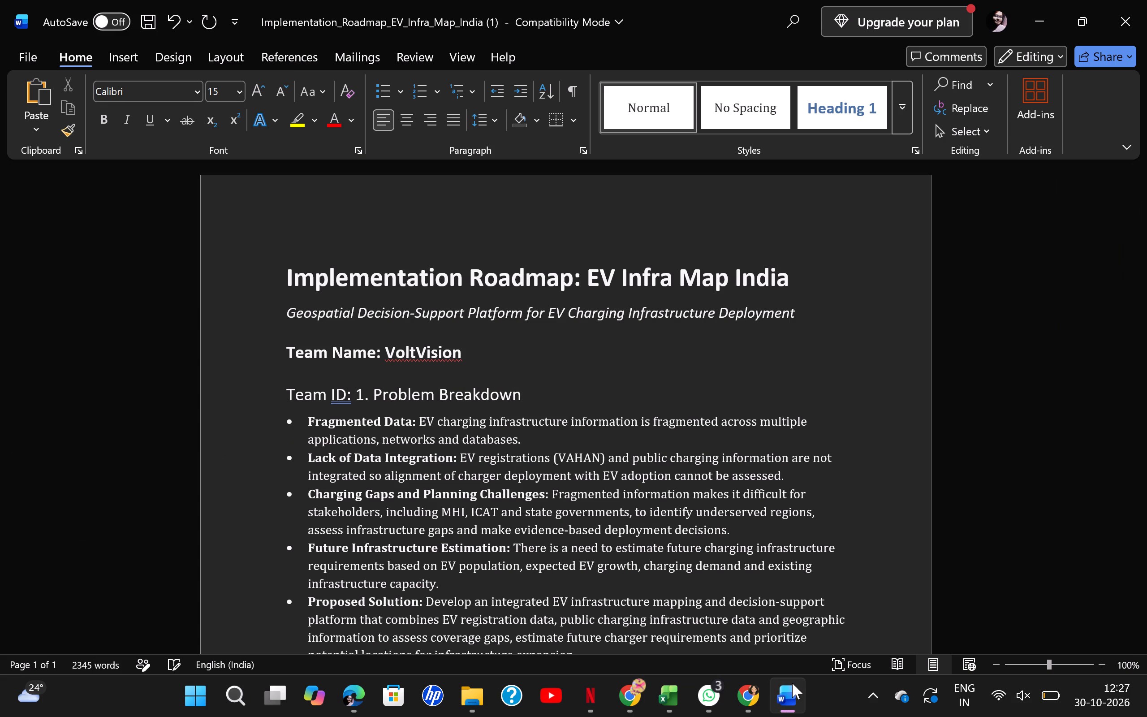
{"action": "key", "text": "Right"}
{"action": "key", "text": "space"}
{"action": "key", "text": "ctrl+v"}
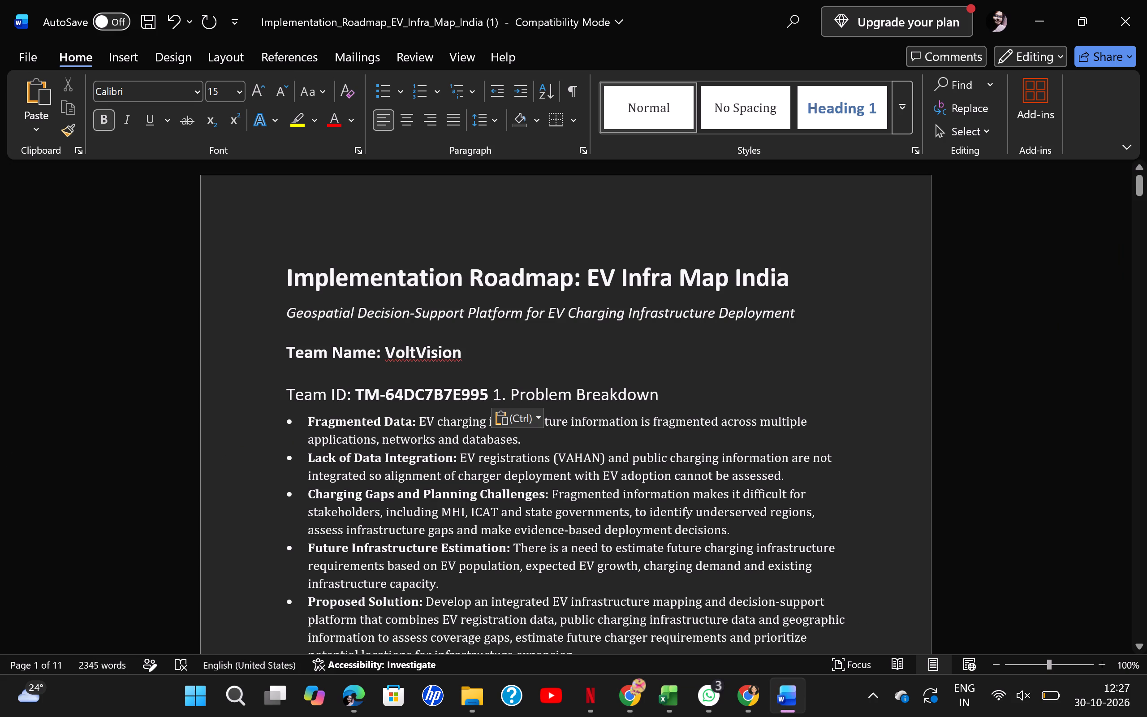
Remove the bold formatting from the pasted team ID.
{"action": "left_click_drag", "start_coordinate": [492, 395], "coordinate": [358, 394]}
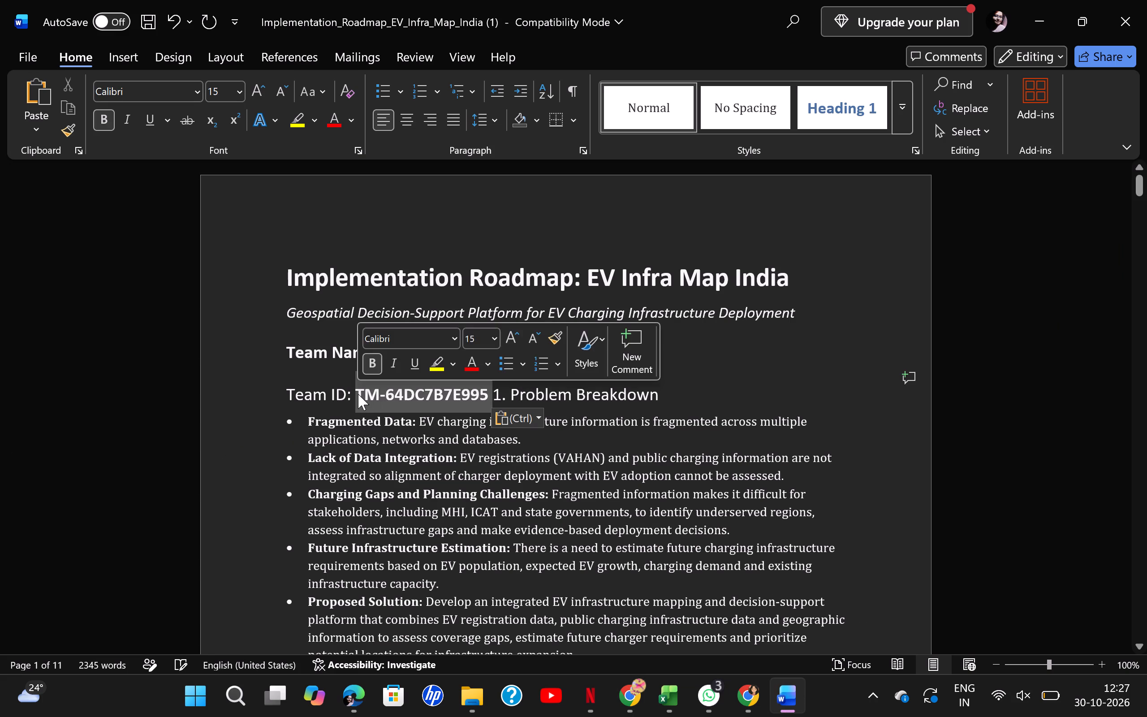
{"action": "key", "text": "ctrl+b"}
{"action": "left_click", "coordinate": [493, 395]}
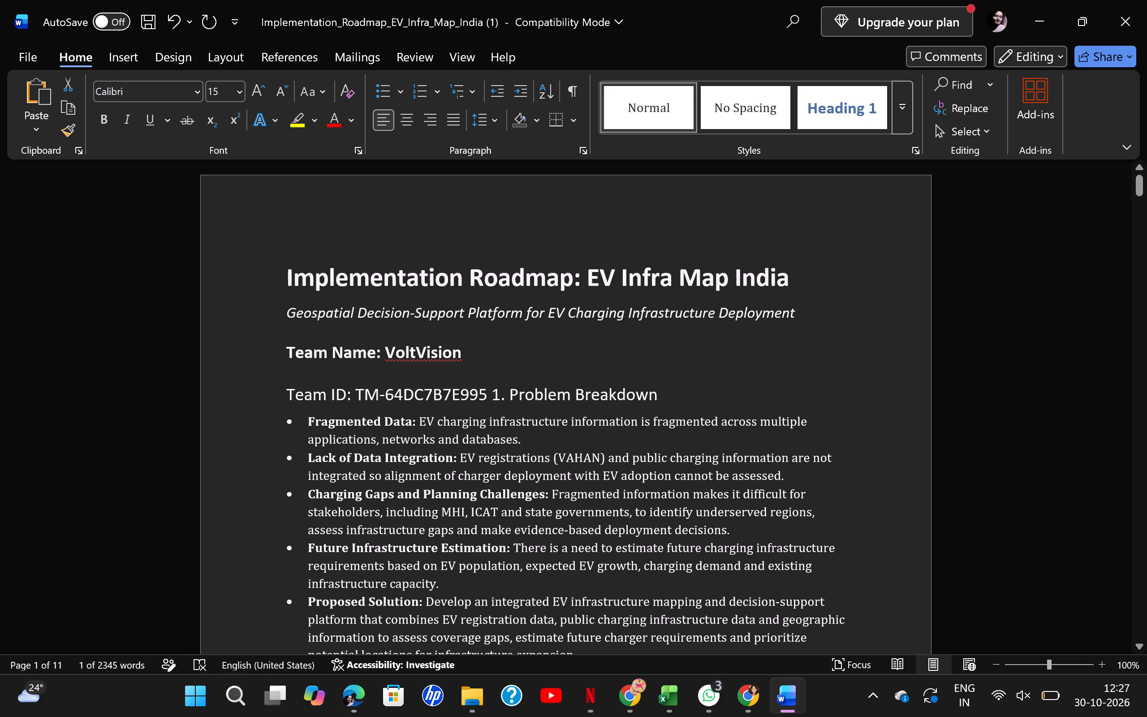
Make the "Team ID:" label and its ID bold, leaving out the "1. Problem Breakdown" text.
{"action": "left_click_drag", "start_coordinate": [489, 395], "coordinate": [282, 389]}
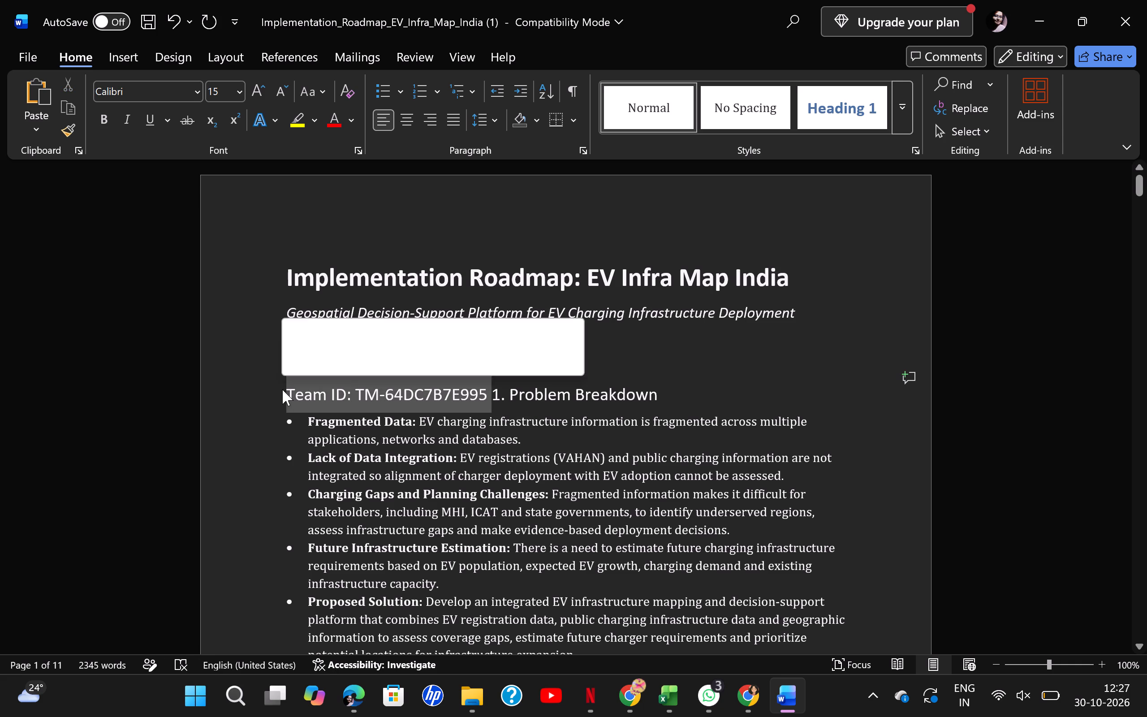
{"action": "left_click", "coordinate": [294, 362]}
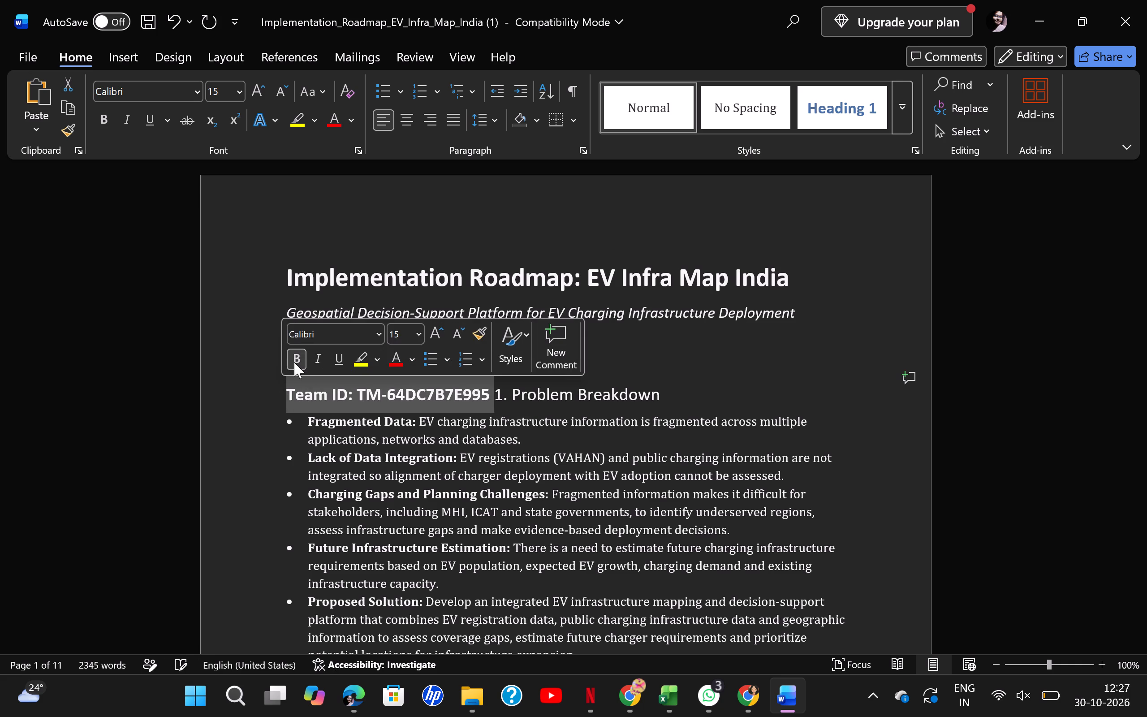
{"action": "left_click", "coordinate": [452, 420]}
Start a new line after the team ID and enter "Institution: Indian Institute of Technology (Indian School of Mines)" before "1. Problem Breakdown".
{"action": "left_click", "coordinate": [490, 398]}
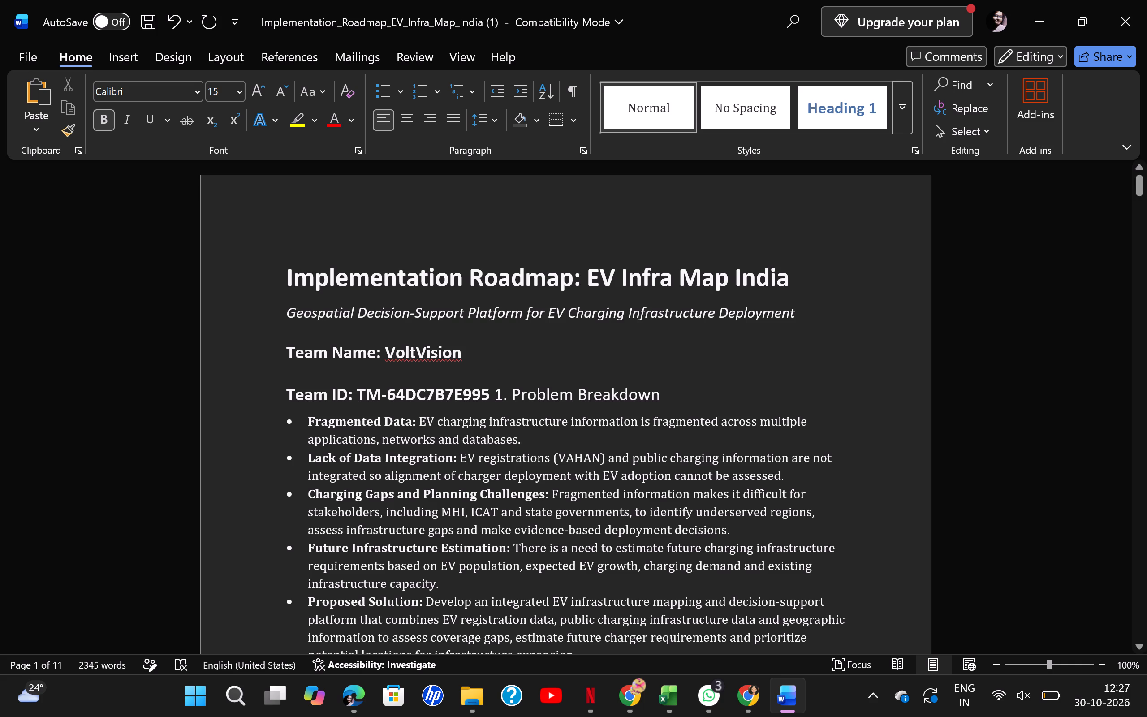
{"action": "key", "text": "Return"}
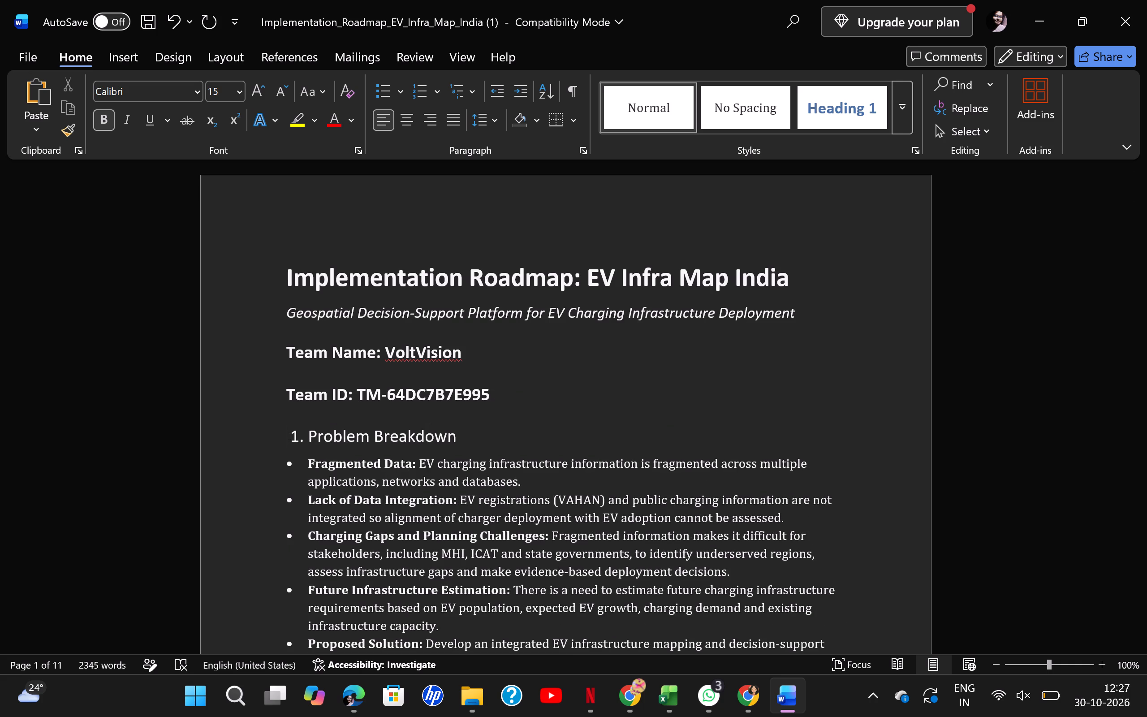
{"action": "type", "text": "Institution"}
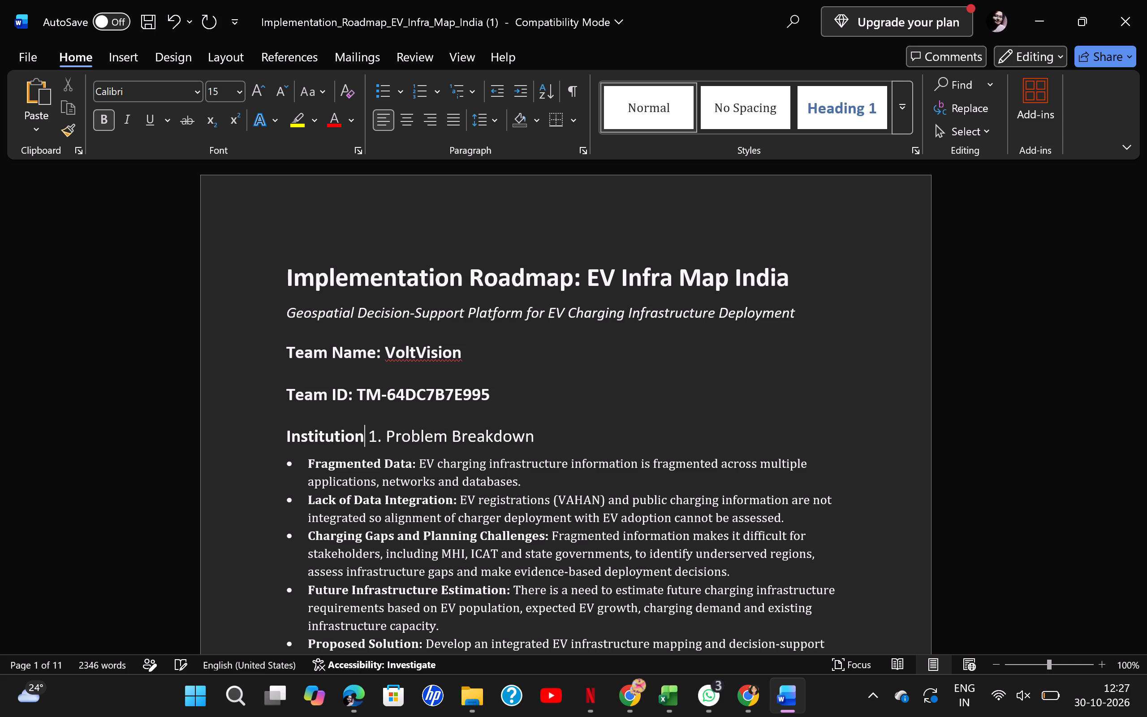
{"action": "type", "text": ": Inid"}
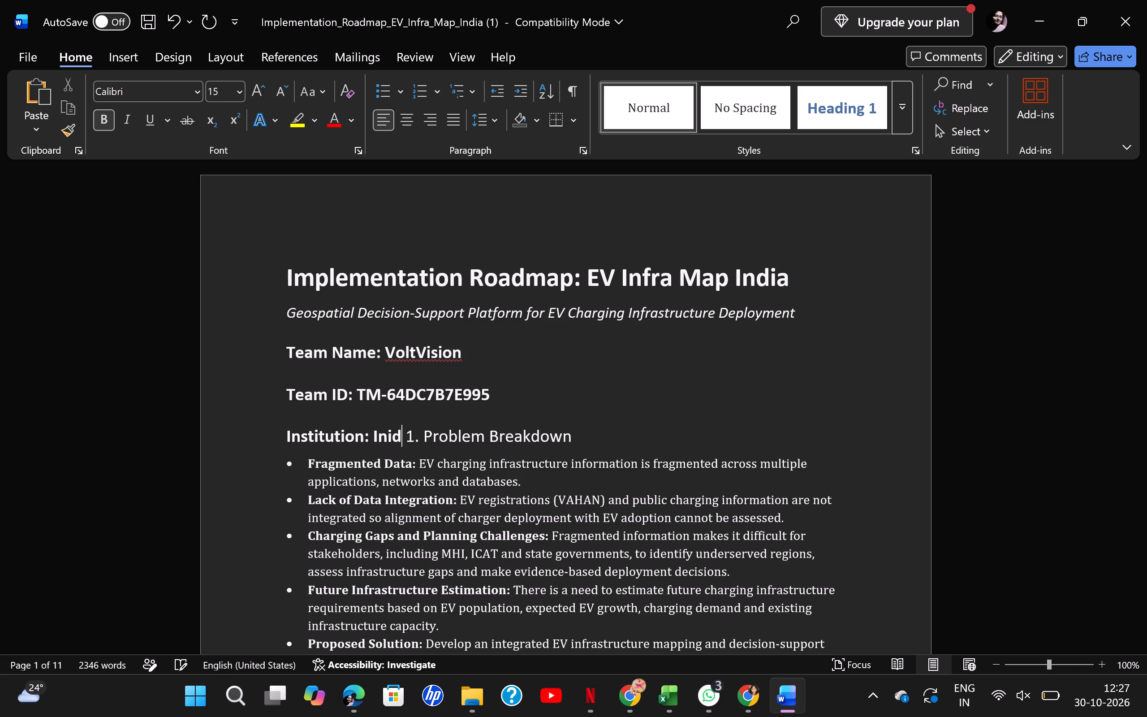
{"action": "key", "text": "BackSpace"}
{"action": "key", "text": "BackSpace"}
{"action": "type", "text": "doa"}
{"action": "key", "text": "BackSpace"}
{"action": "key", "text": "BackSpace"}
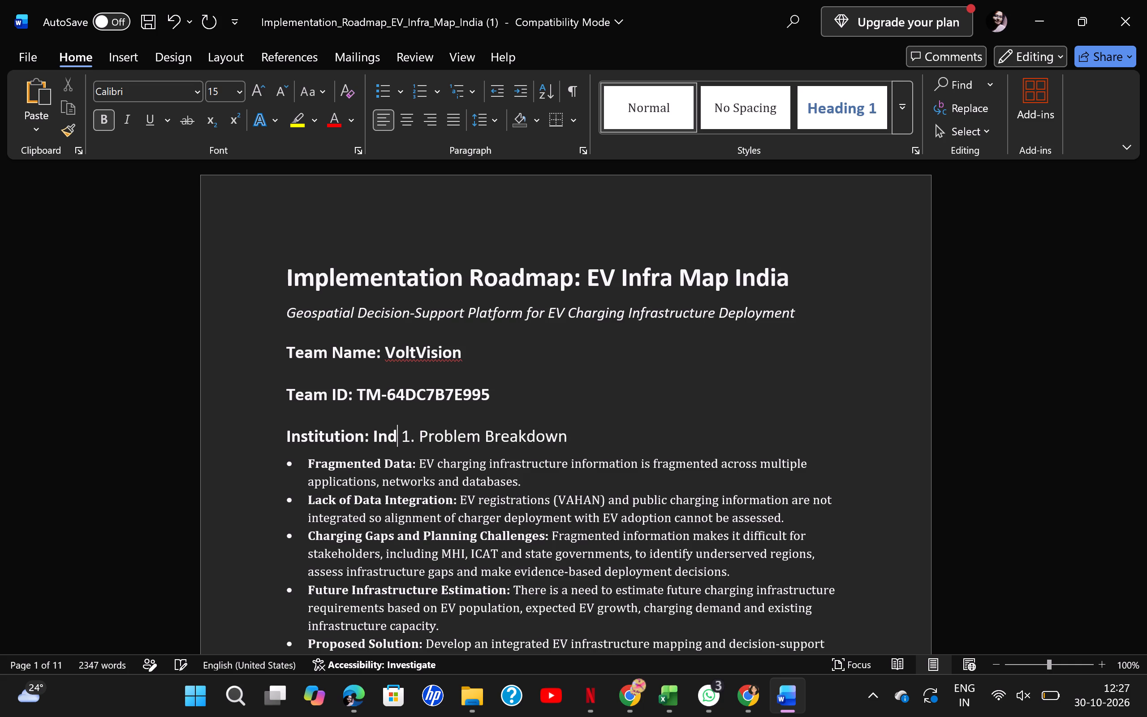
{"action": "type", "text": "ian Institute of Technology (Indian"}
{"action": "key", "text": "space"}
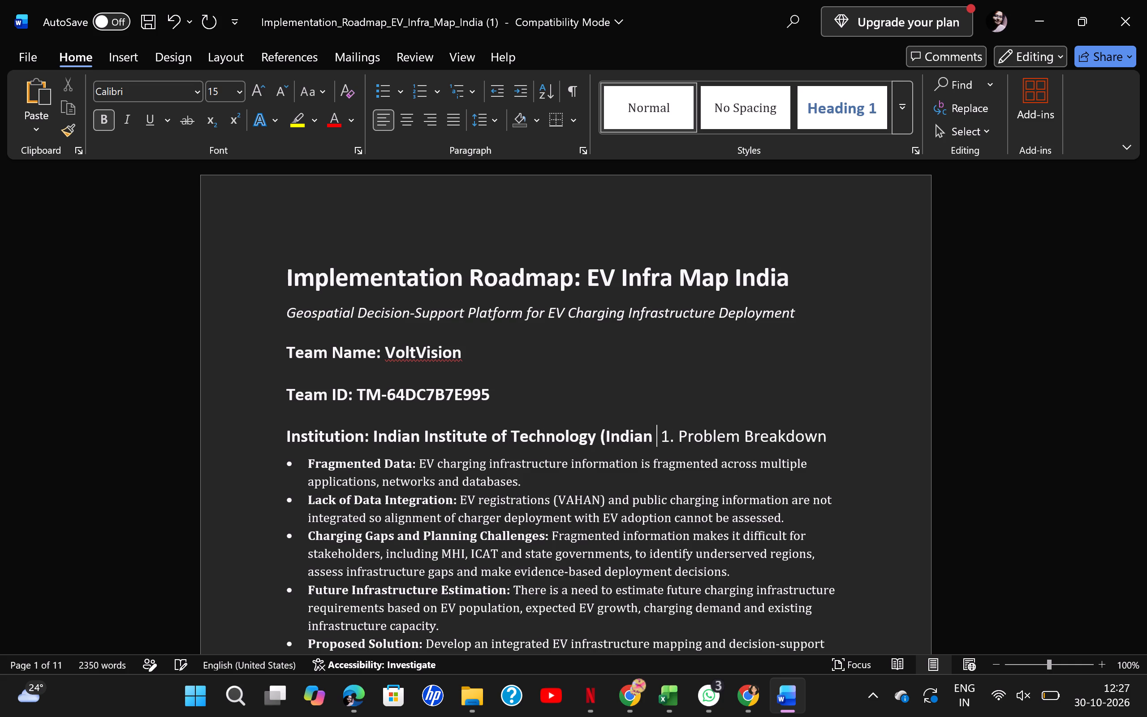
{"action": "type", "text": "School of Mines) Dhn"}
{"action": "key", "text": "BackSpace"}
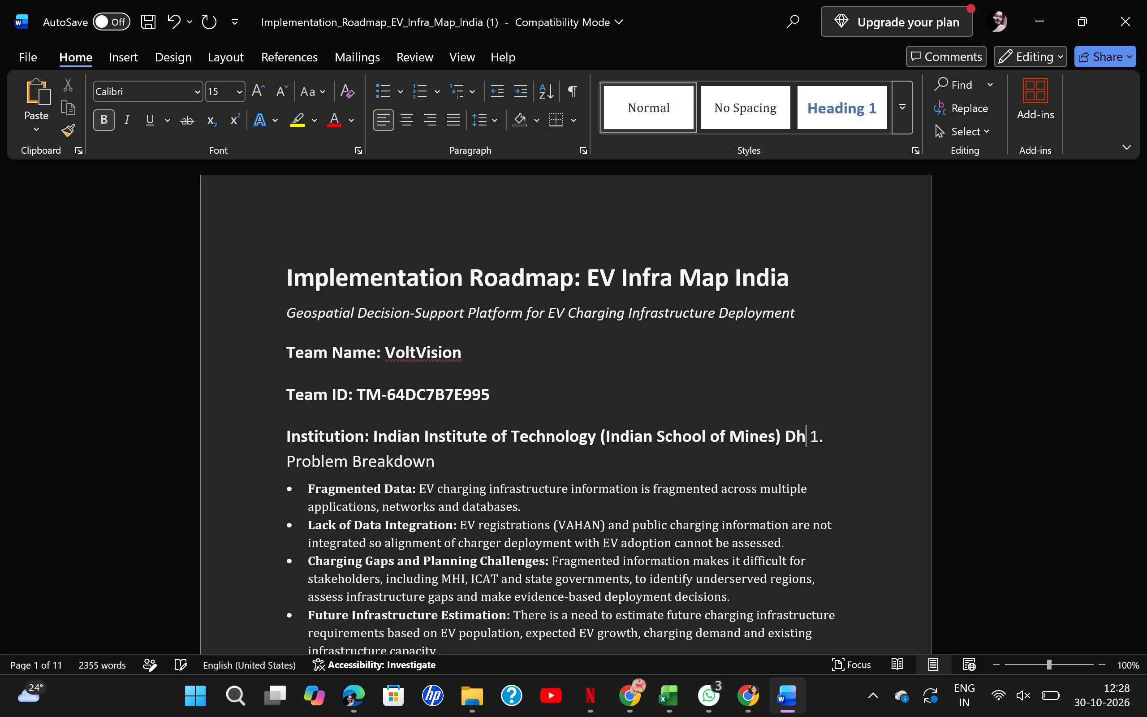
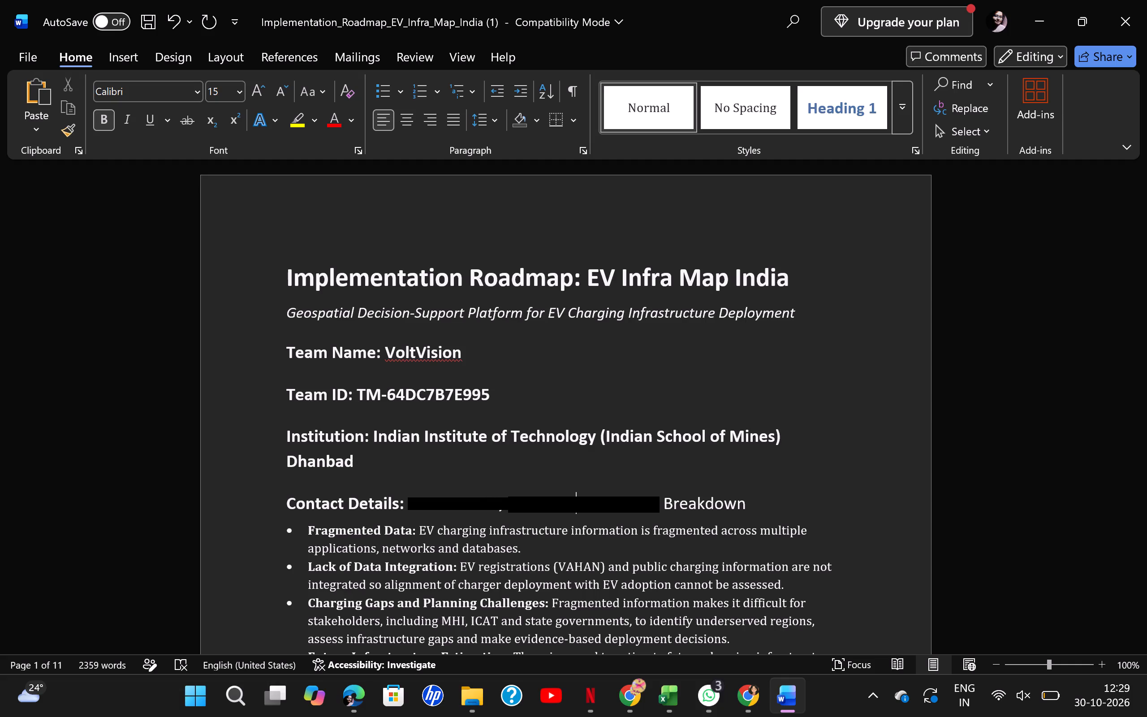
Complete the institute e-mail address in the Contact Details line and move the Problem Breakdown heading onto its own line.
{"action": "key", "text": "shift+at"}
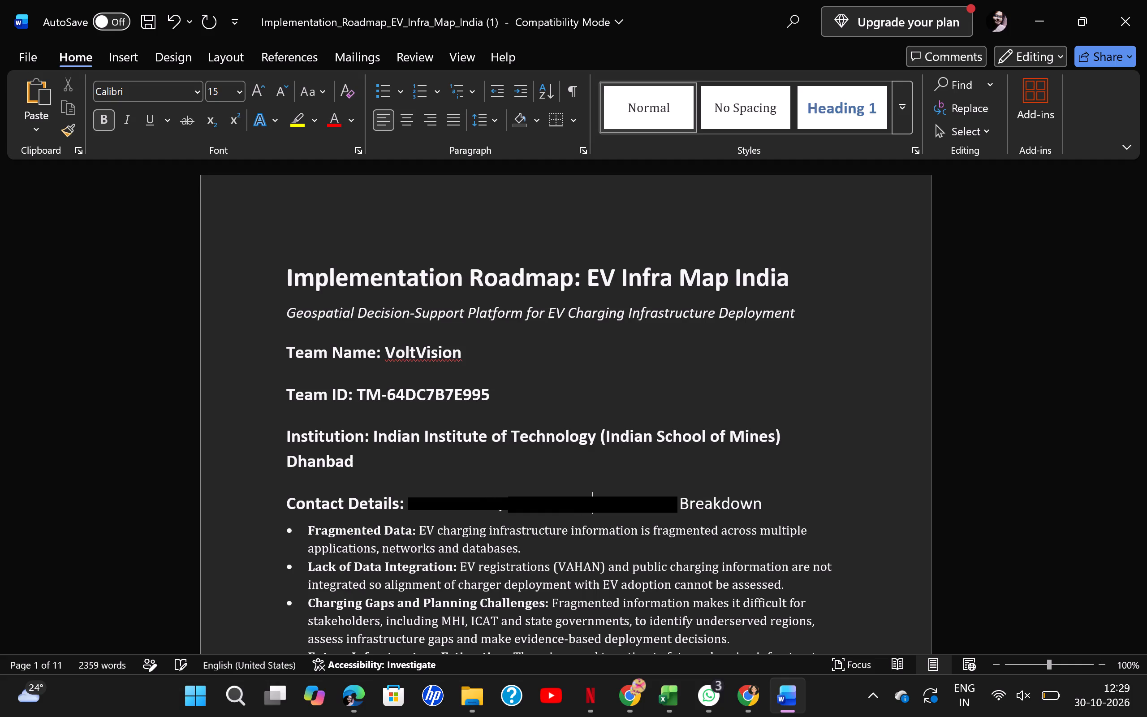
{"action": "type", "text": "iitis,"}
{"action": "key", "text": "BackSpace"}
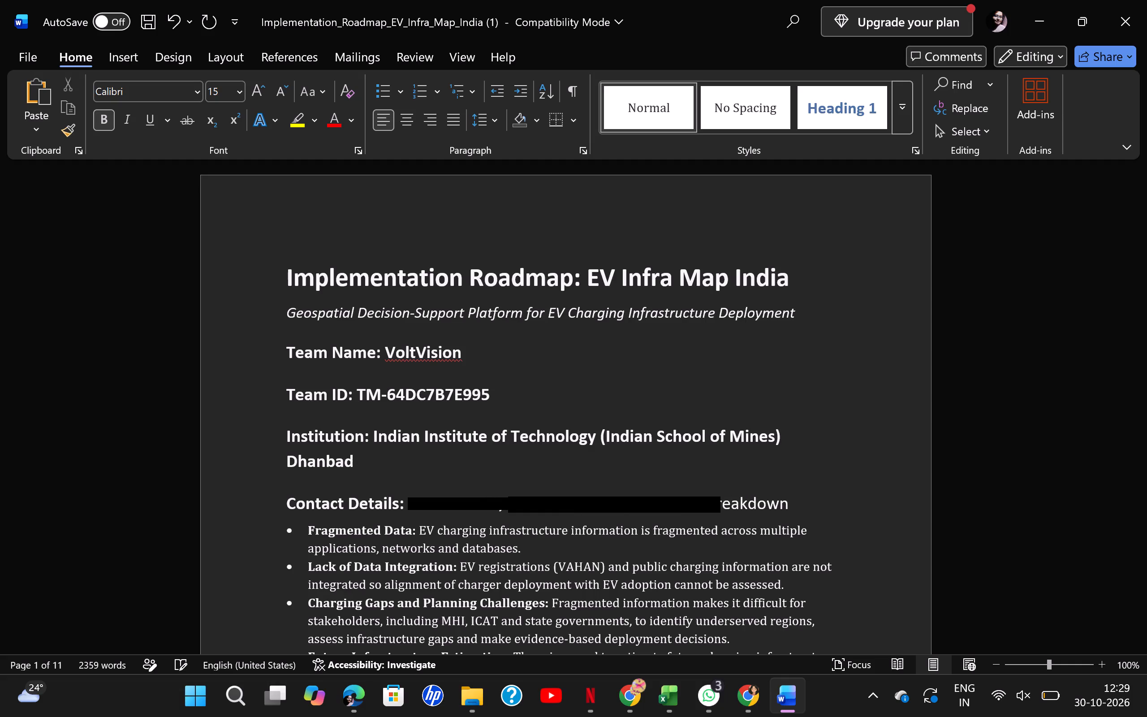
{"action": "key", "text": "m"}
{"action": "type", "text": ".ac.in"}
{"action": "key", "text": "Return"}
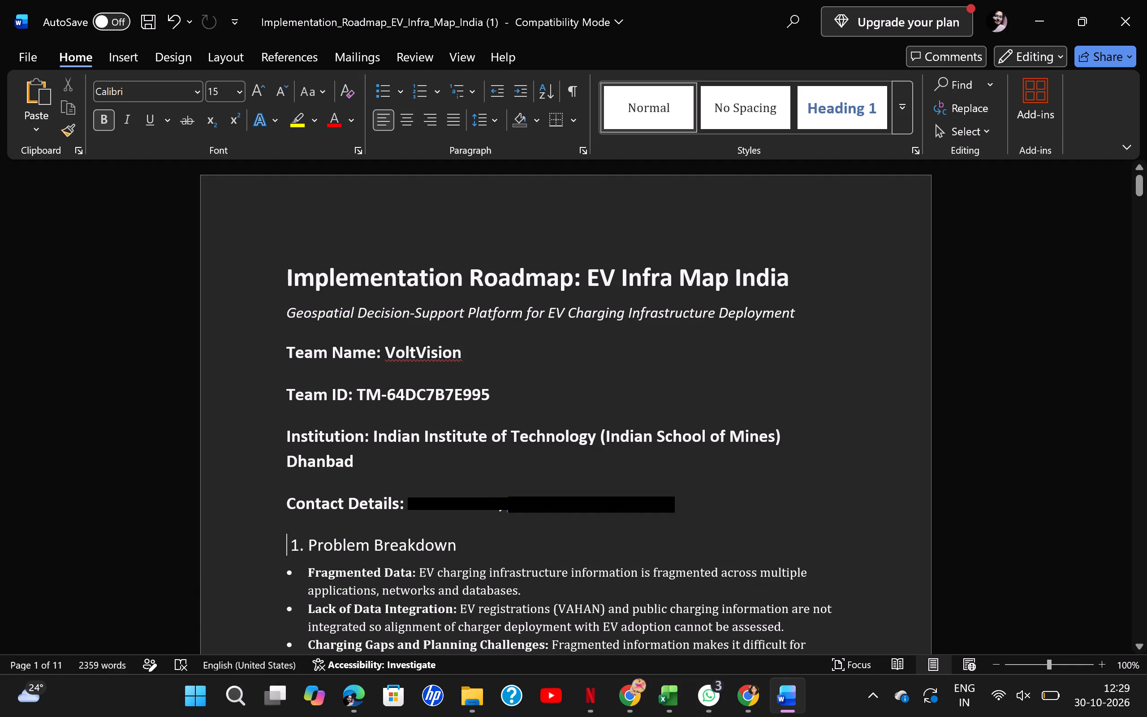
Set the line spacing of the Team Name, Team ID, Institution and Contact Details lines to 1.0.
{"action": "left_click_drag", "start_coordinate": [680, 505], "coordinate": [481, 454]}
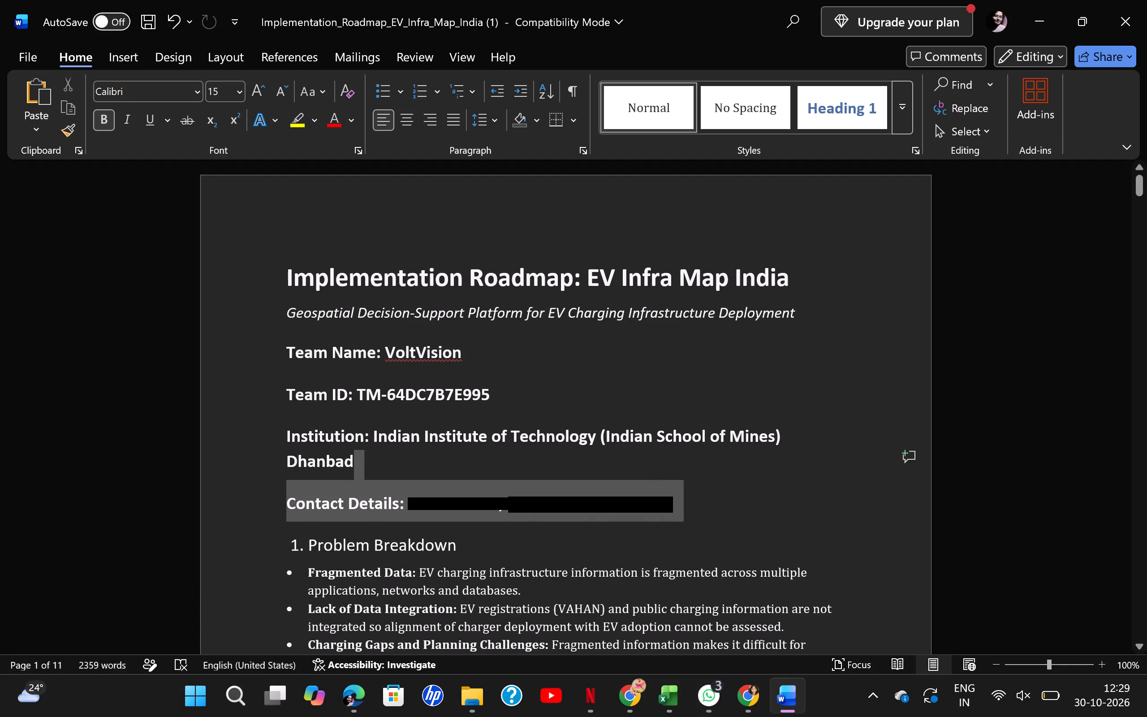
{"action": "left_click_drag", "start_coordinate": [481, 454], "coordinate": [283, 352]}
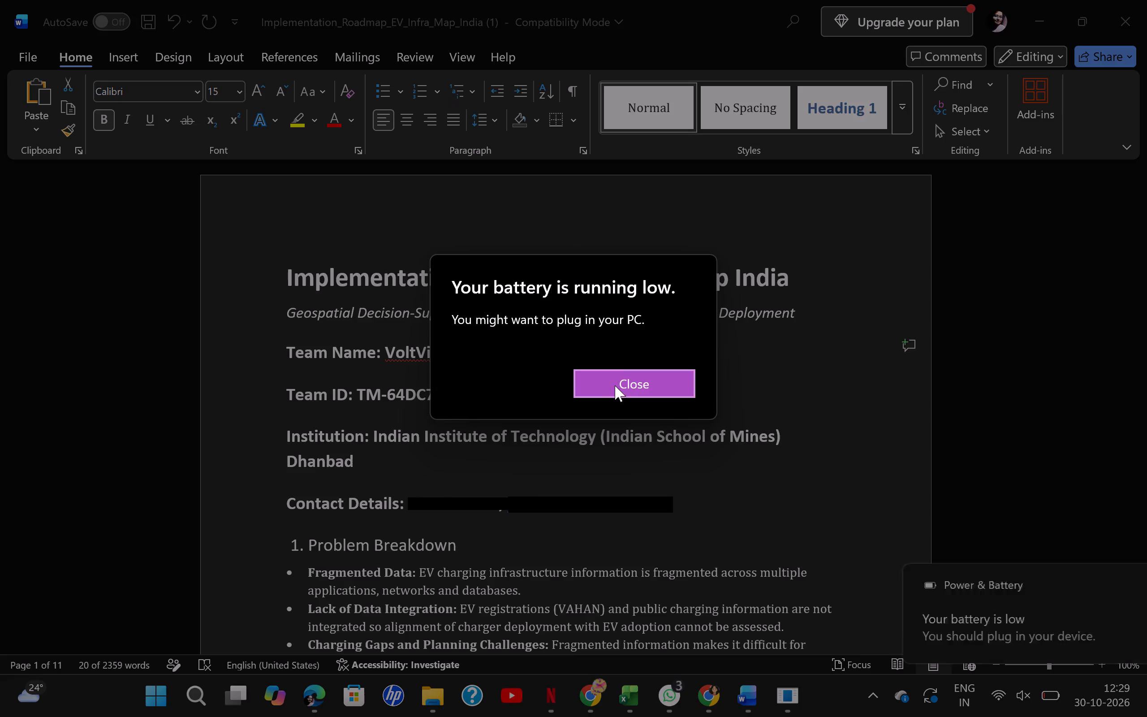
{"action": "left_click", "coordinate": [615, 385]}
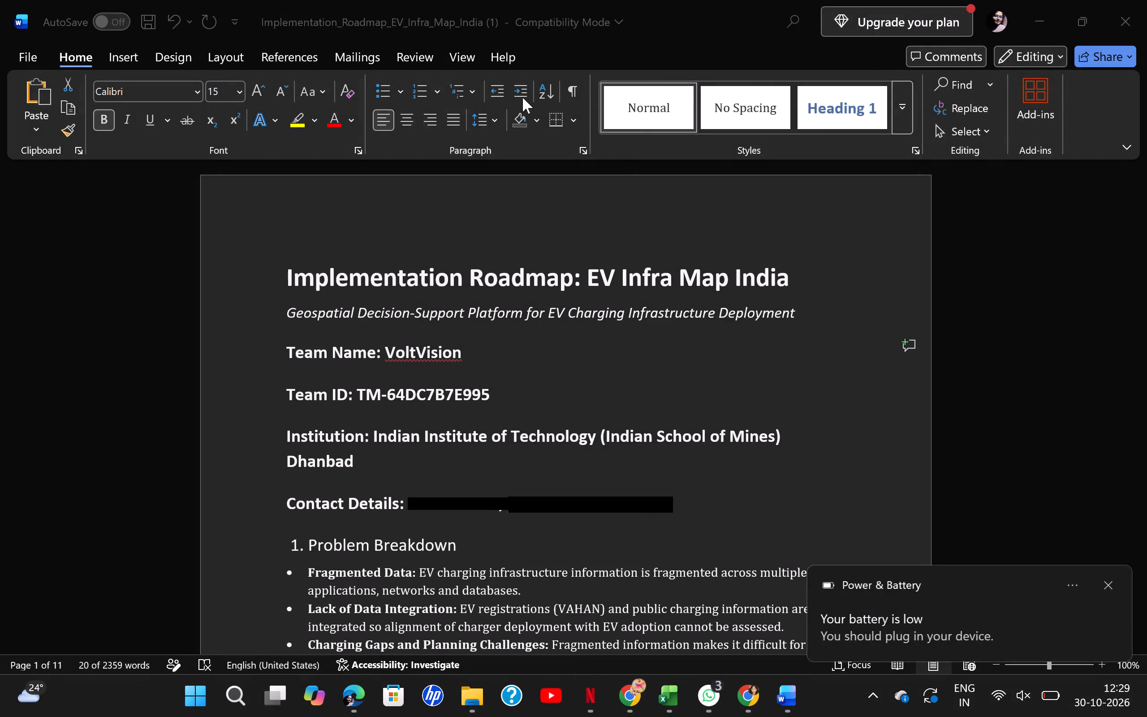
{"action": "left_click", "coordinate": [486, 120]}
{"action": "left_click", "coordinate": [492, 116]}
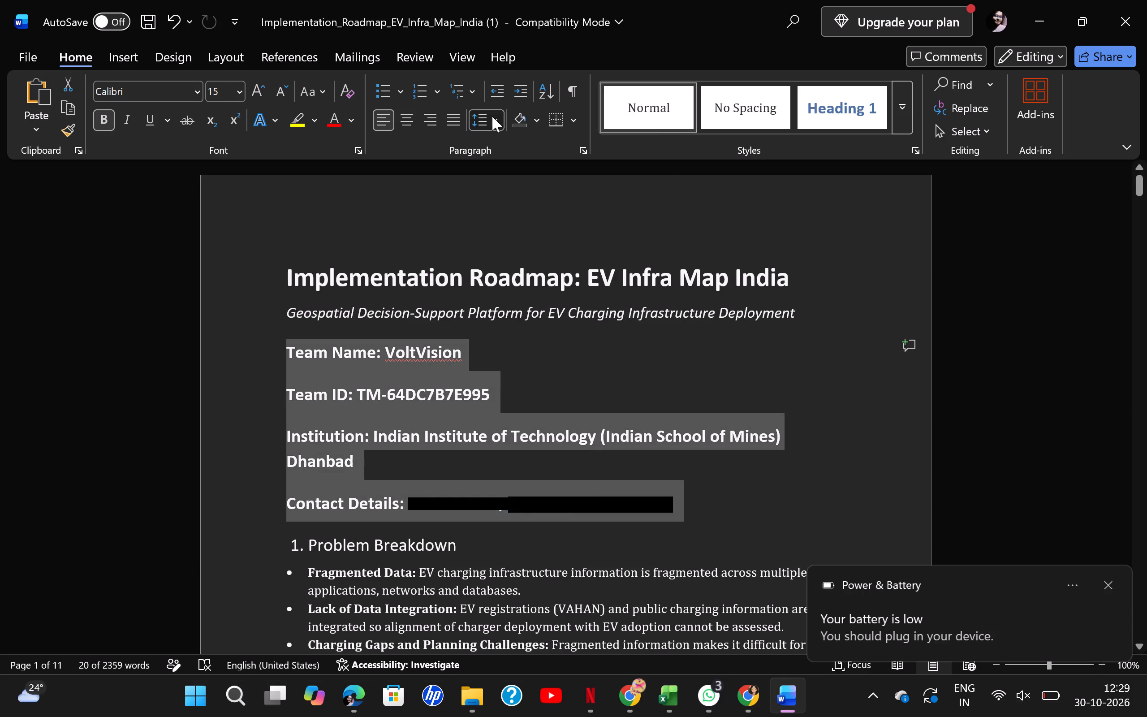
{"action": "left_click", "coordinate": [498, 150]}
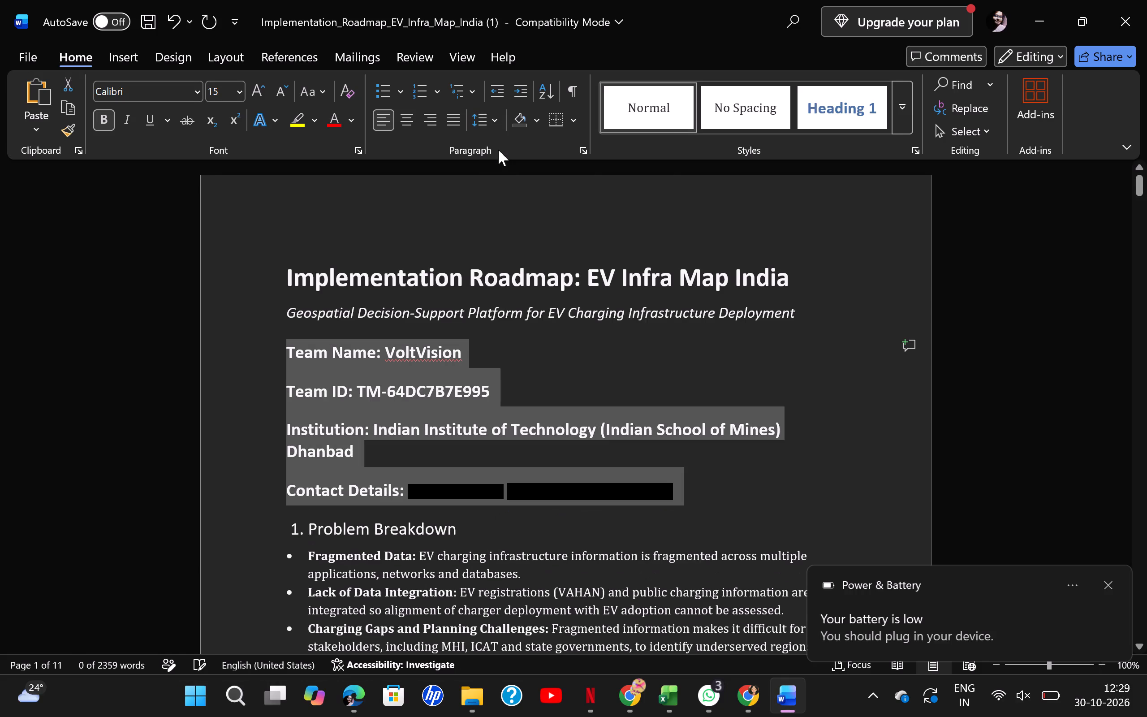
{"action": "left_click", "coordinate": [482, 120]}
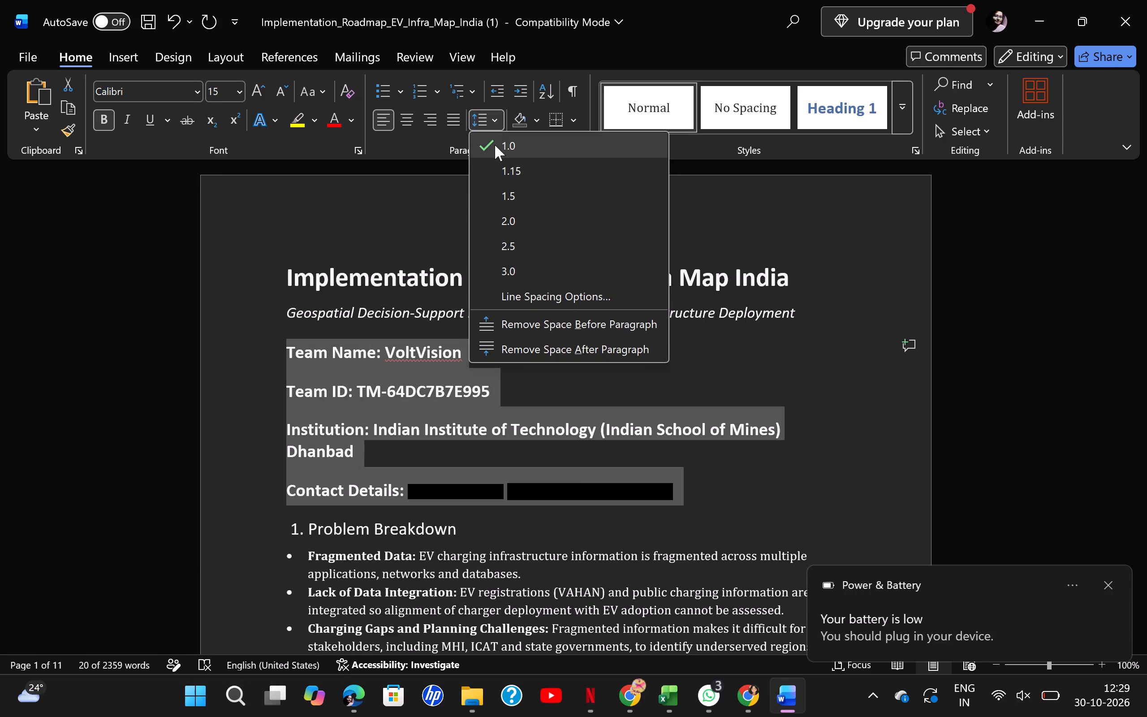
{"action": "left_click", "coordinate": [495, 145]}
{"action": "left_click", "coordinate": [617, 450]}
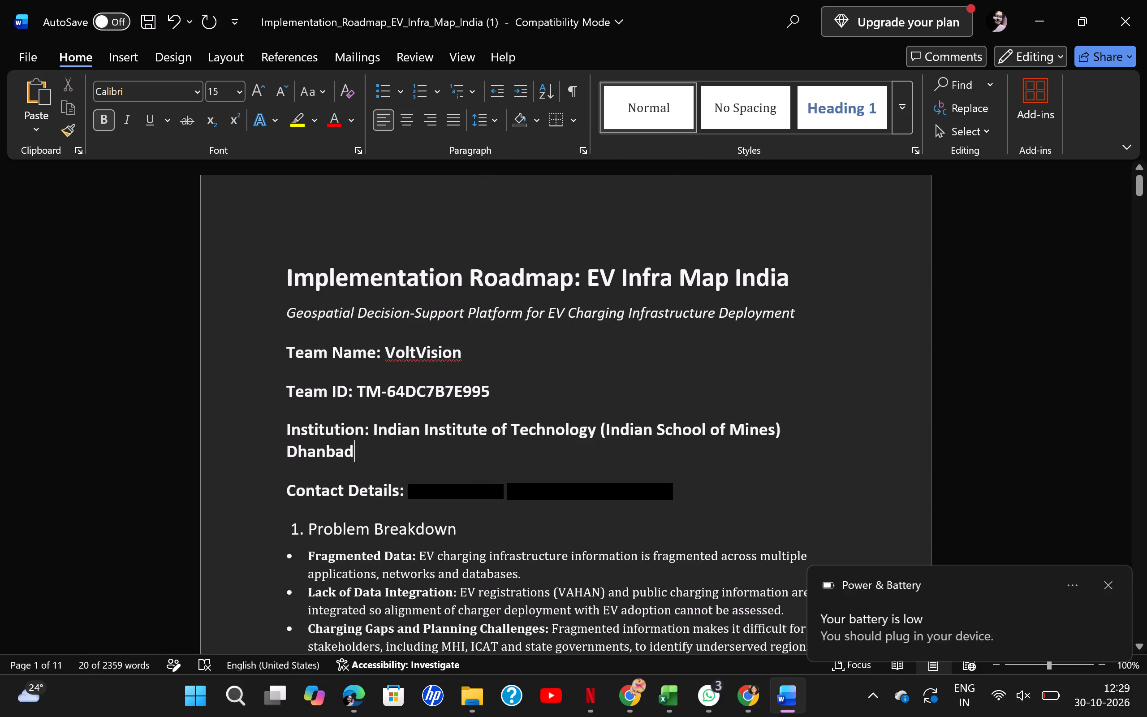
{"action": "left_click", "coordinate": [684, 493]}
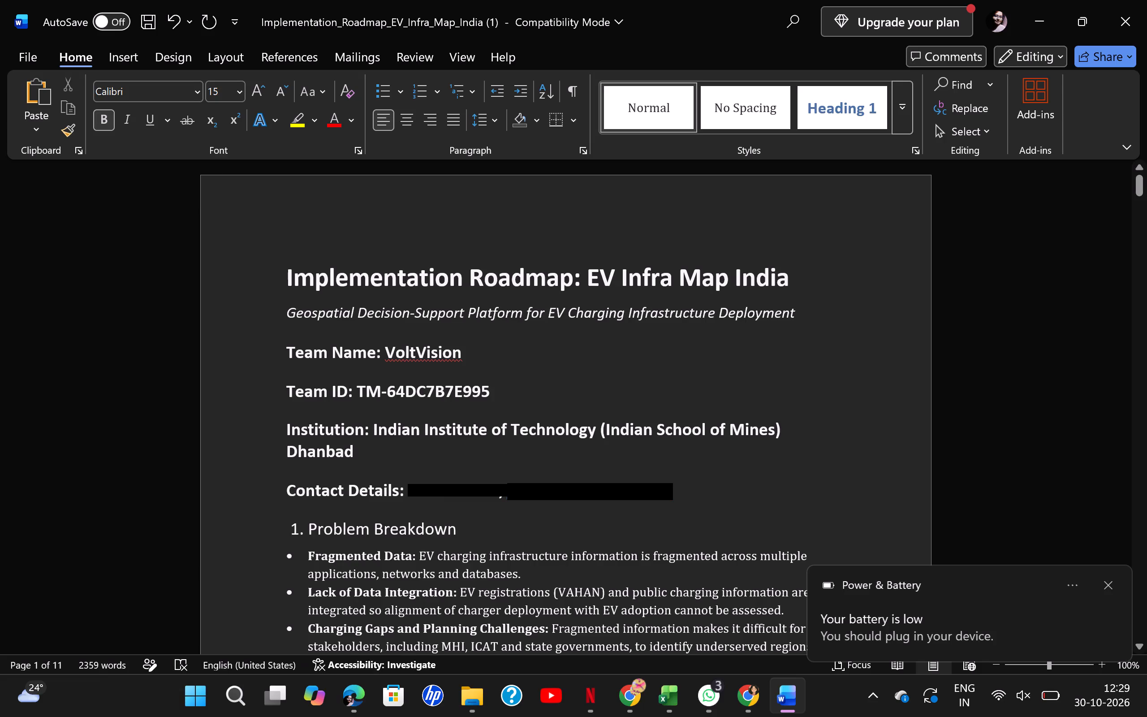
Remove the bold formatting from the four header lines, Team Name through Contact Details.
{"action": "left_click_drag", "start_coordinate": [700, 499], "coordinate": [288, 356]}
{"action": "left_click", "coordinate": [104, 123]}
{"action": "left_click", "coordinate": [373, 355]}
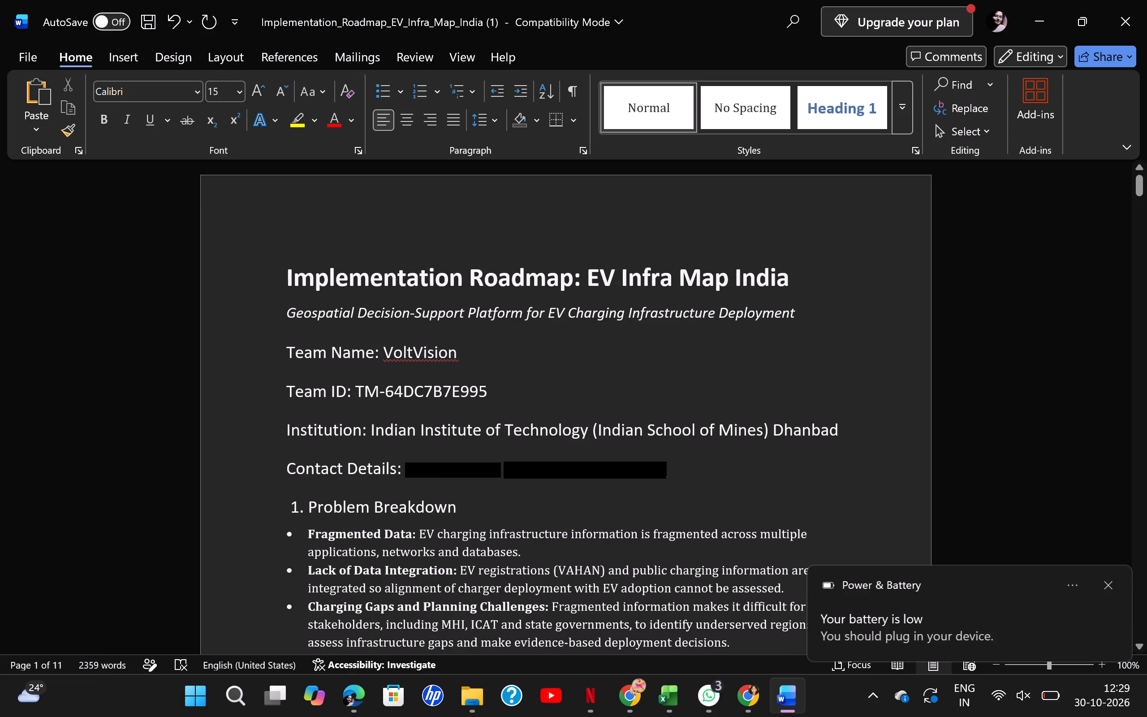
Change the font of the entire document to Times New Roman.
{"action": "key", "text": "ctrl+a"}
{"action": "left_click", "coordinate": [194, 101]}
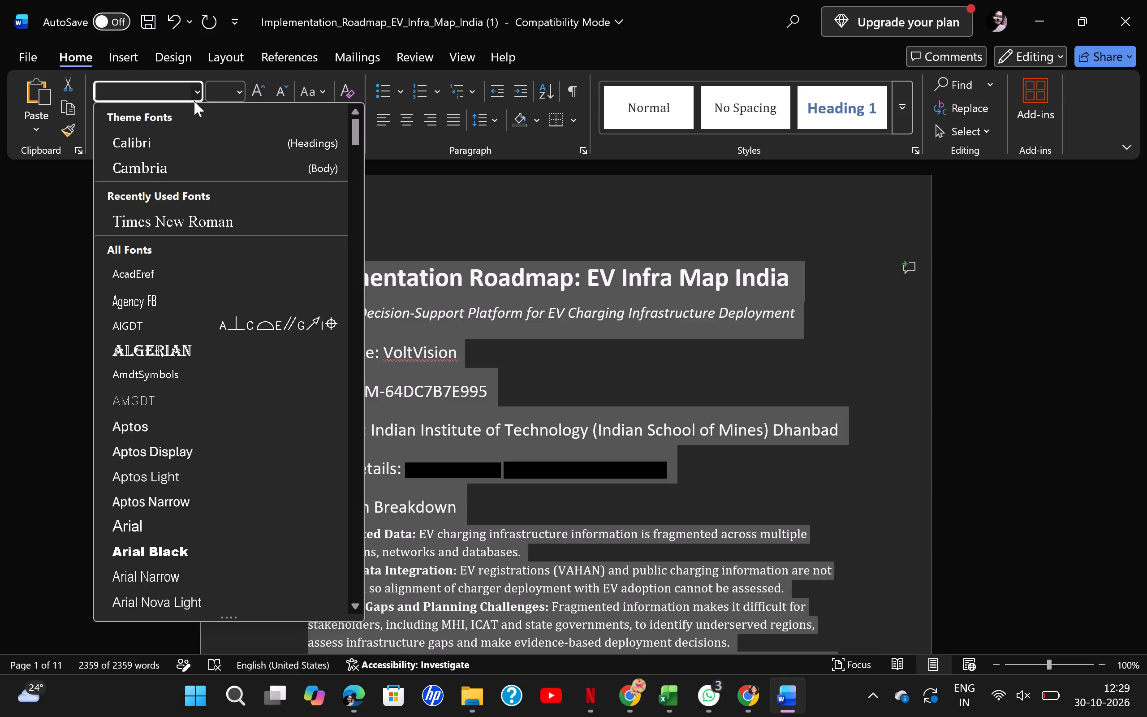
{"action": "left_click", "coordinate": [160, 217]}
{"action": "left_click", "coordinate": [506, 425]}
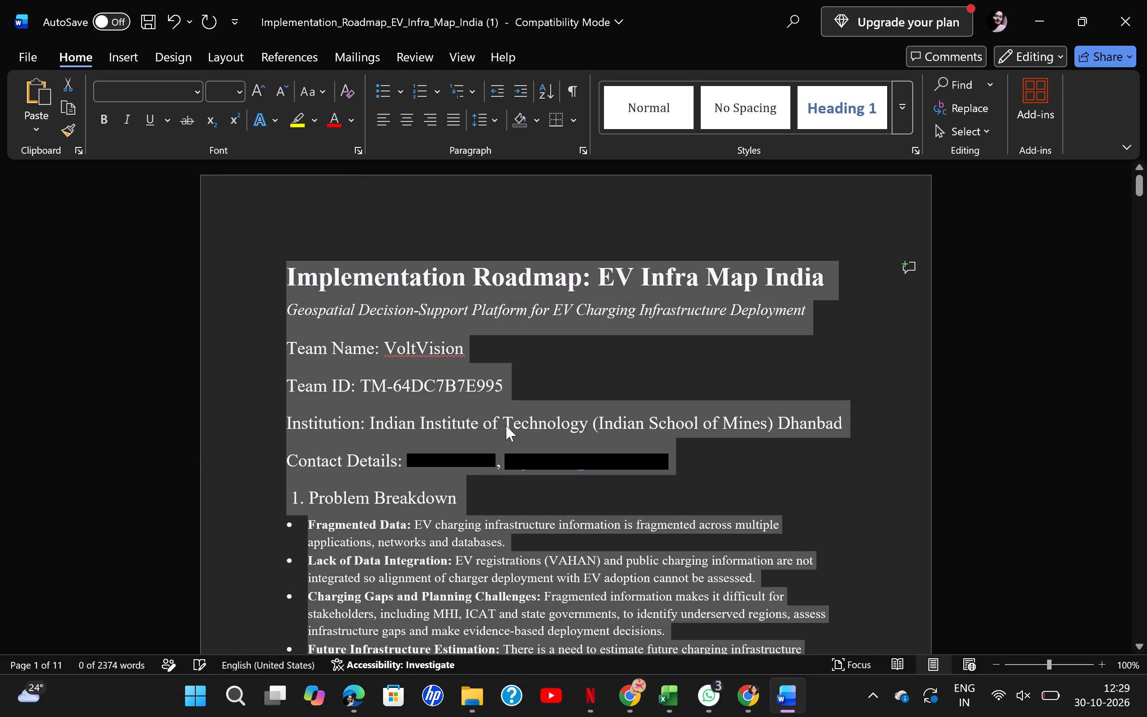
Bold only the labels Team Name, Team ID, Institution and Contact Details in the header lines.
{"action": "left_click_drag", "start_coordinate": [372, 348], "coordinate": [319, 347]}
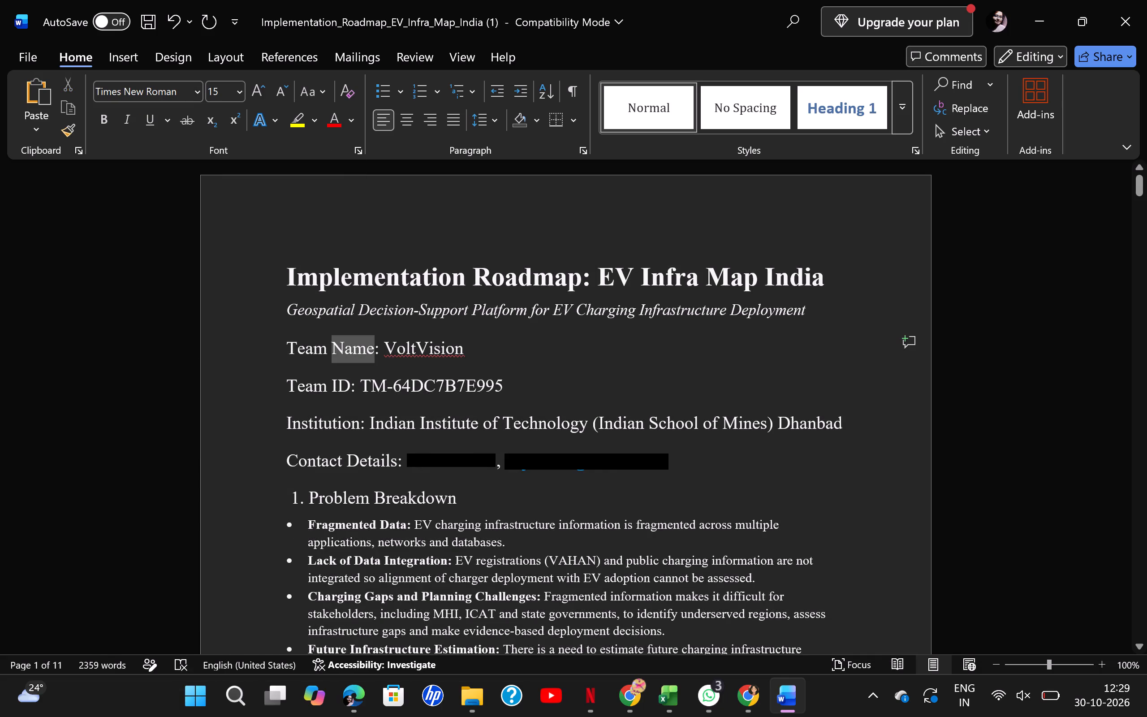
{"action": "left_click_drag", "start_coordinate": [319, 347], "coordinate": [280, 346]}
{"action": "key", "text": "ctrl+b"}
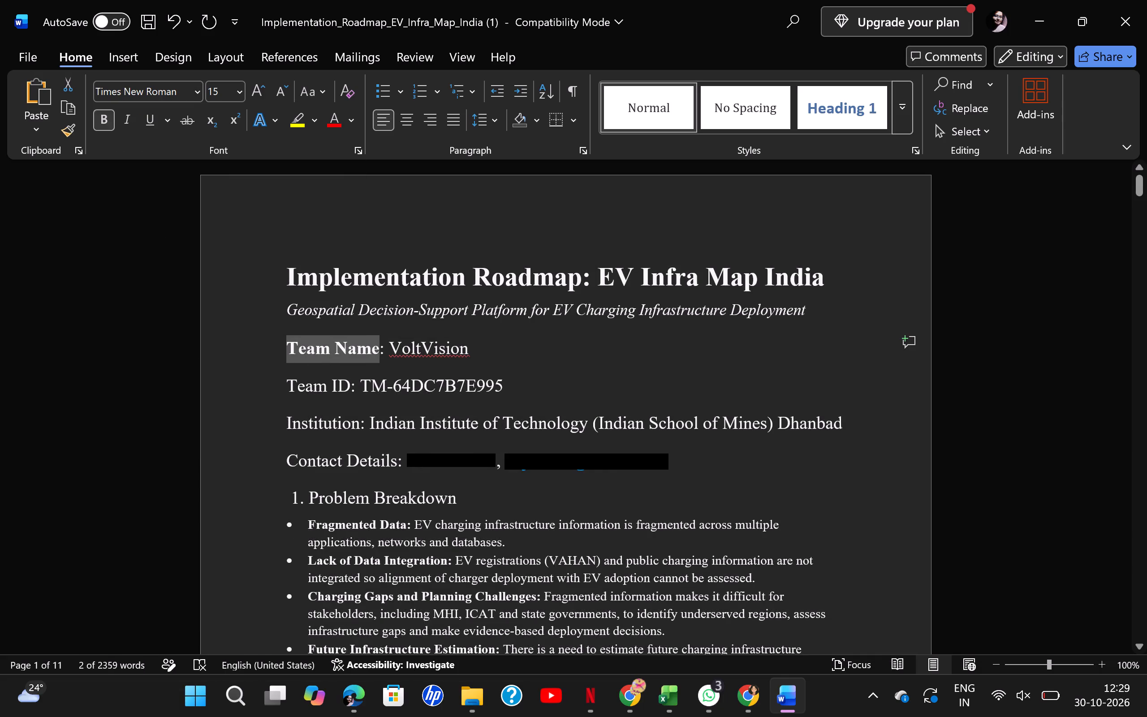
{"action": "left_click_drag", "start_coordinate": [348, 388], "coordinate": [262, 381]}
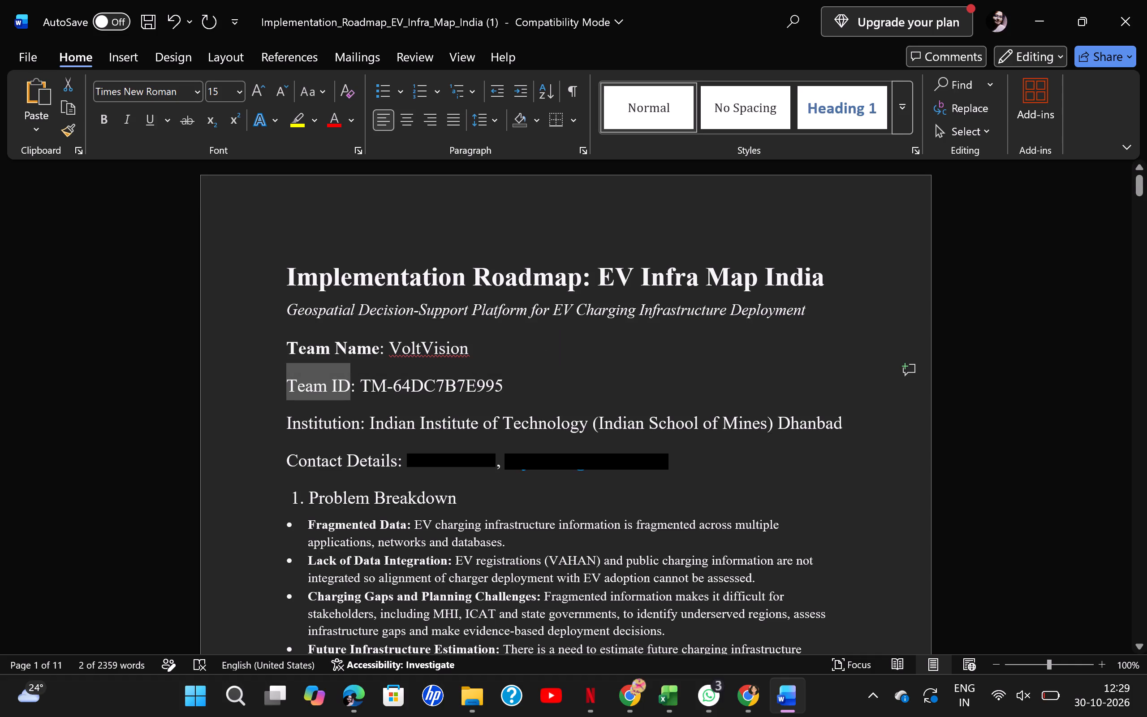
{"action": "key", "text": "ctrl+b"}
{"action": "left_click_drag", "start_coordinate": [359, 427], "coordinate": [287, 421]}
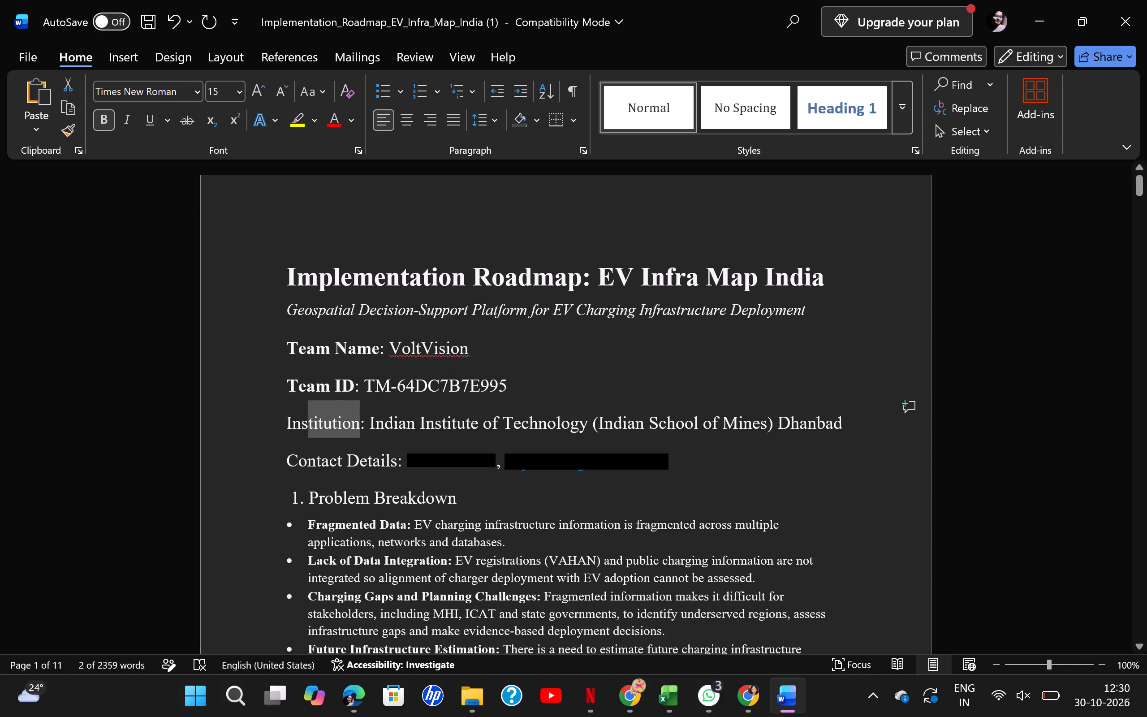
{"action": "left_click_drag", "start_coordinate": [287, 421], "coordinate": [278, 420]}
{"action": "key", "text": "ctrl+b"}
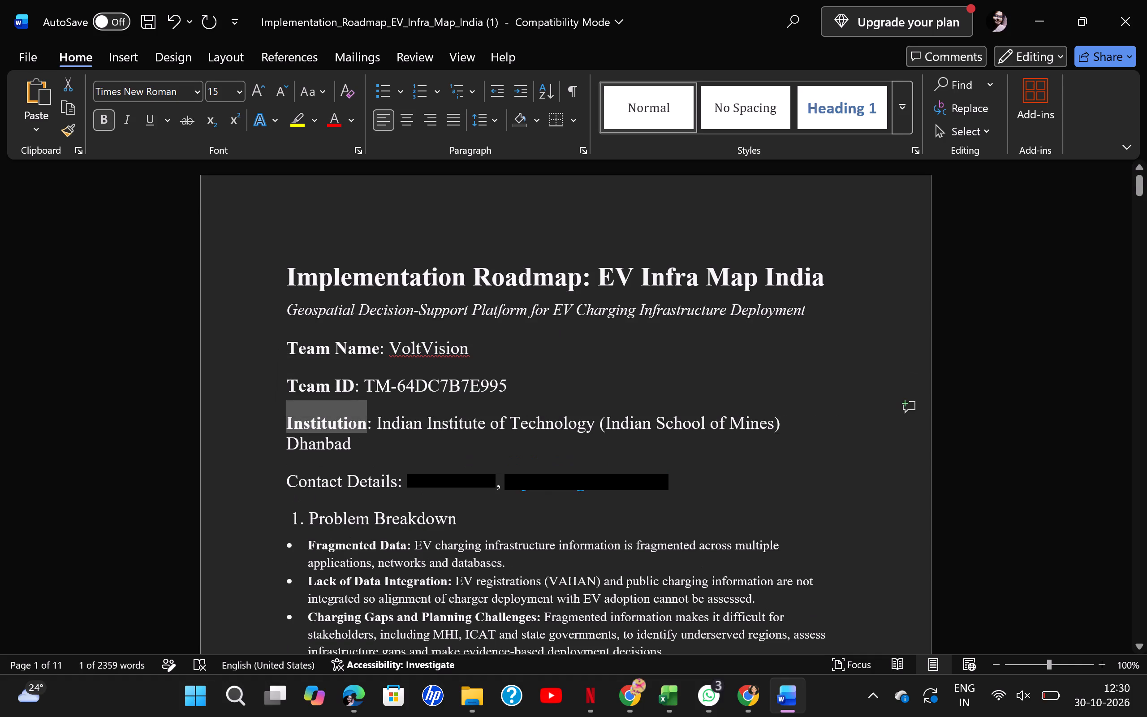
{"action": "left_click_drag", "start_coordinate": [395, 483], "coordinate": [386, 483]}
{"action": "left_click_drag", "start_coordinate": [386, 483], "coordinate": [295, 479]}
{"action": "key", "text": "ctrl+v"}
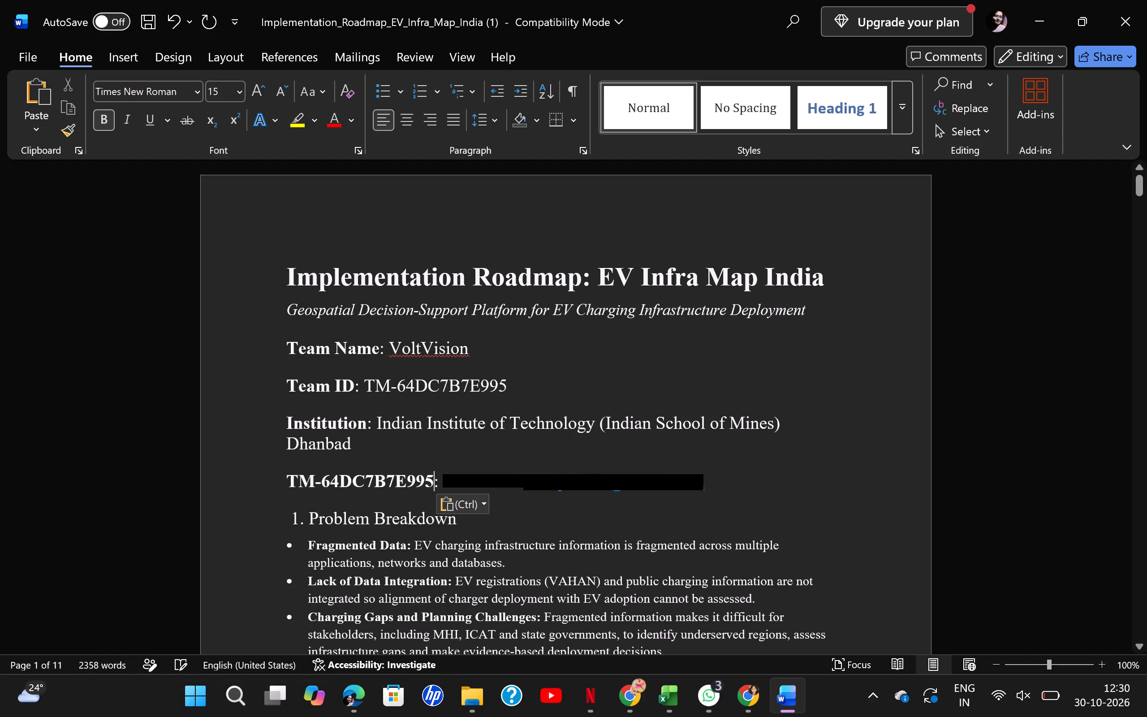
{"action": "key", "text": "ctrl+z"}
{"action": "key", "text": "ctrl+b"}
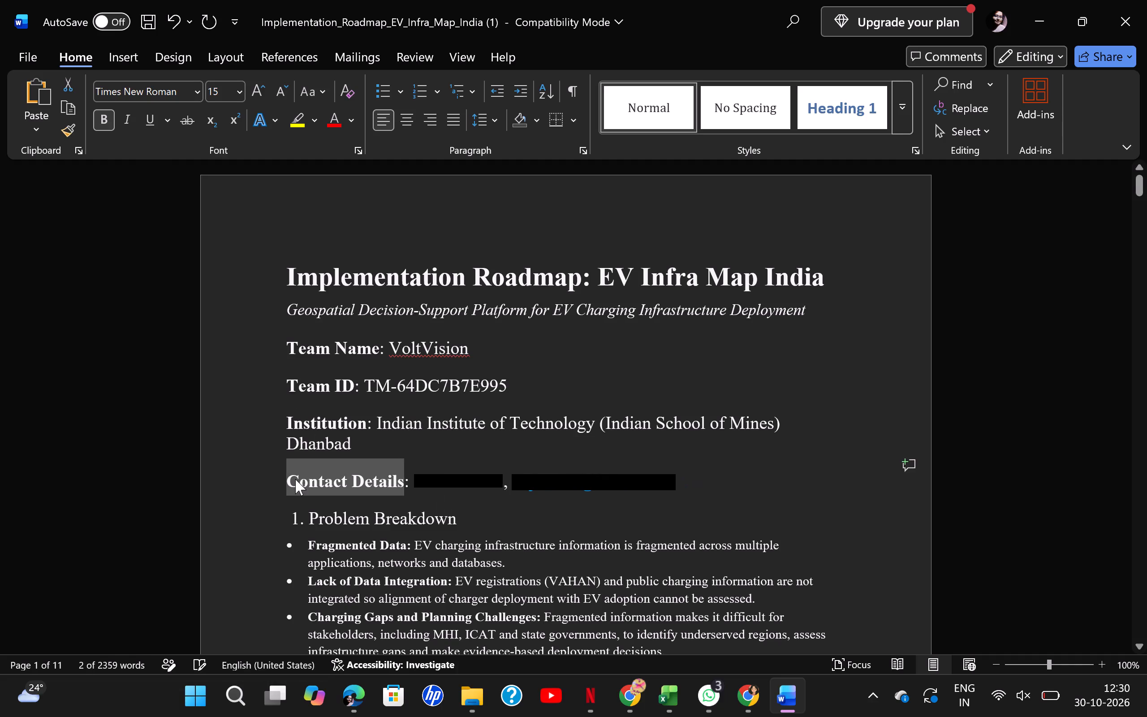
{"action": "left_click", "coordinate": [667, 486]}
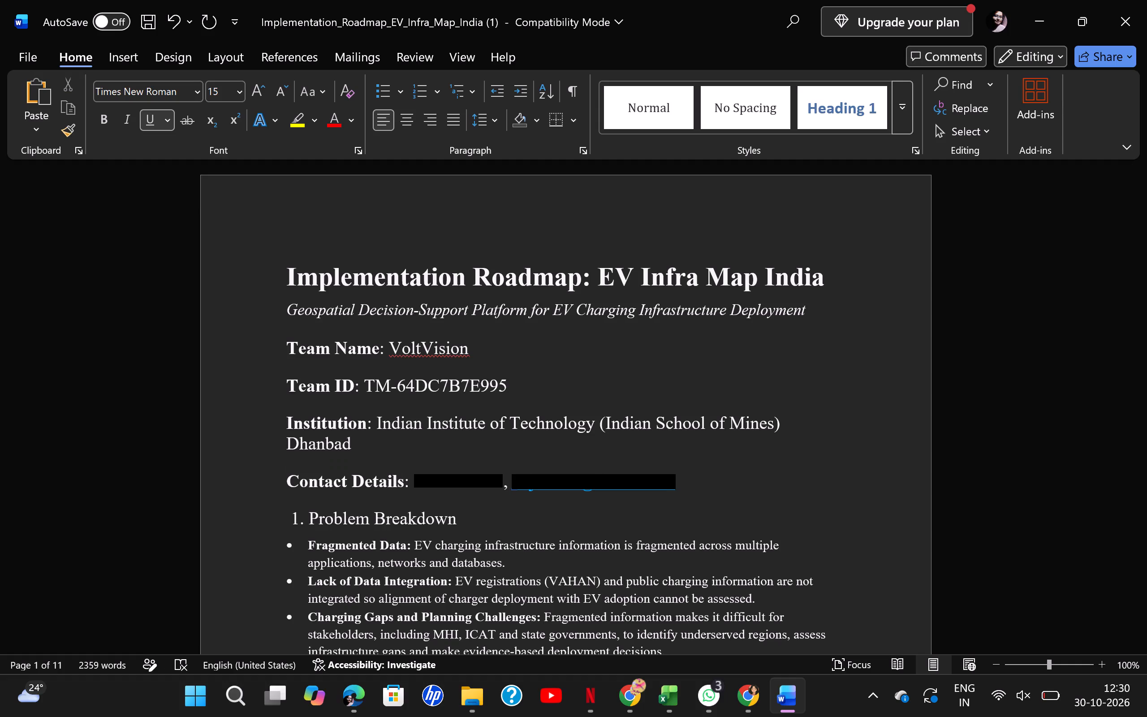
Insert the line "Team Information:" above the Team Name line.
{"action": "left_click", "coordinate": [290, 343]}
{"action": "type", "text": "Team Information:"}
{"action": "key", "text": "Return"}
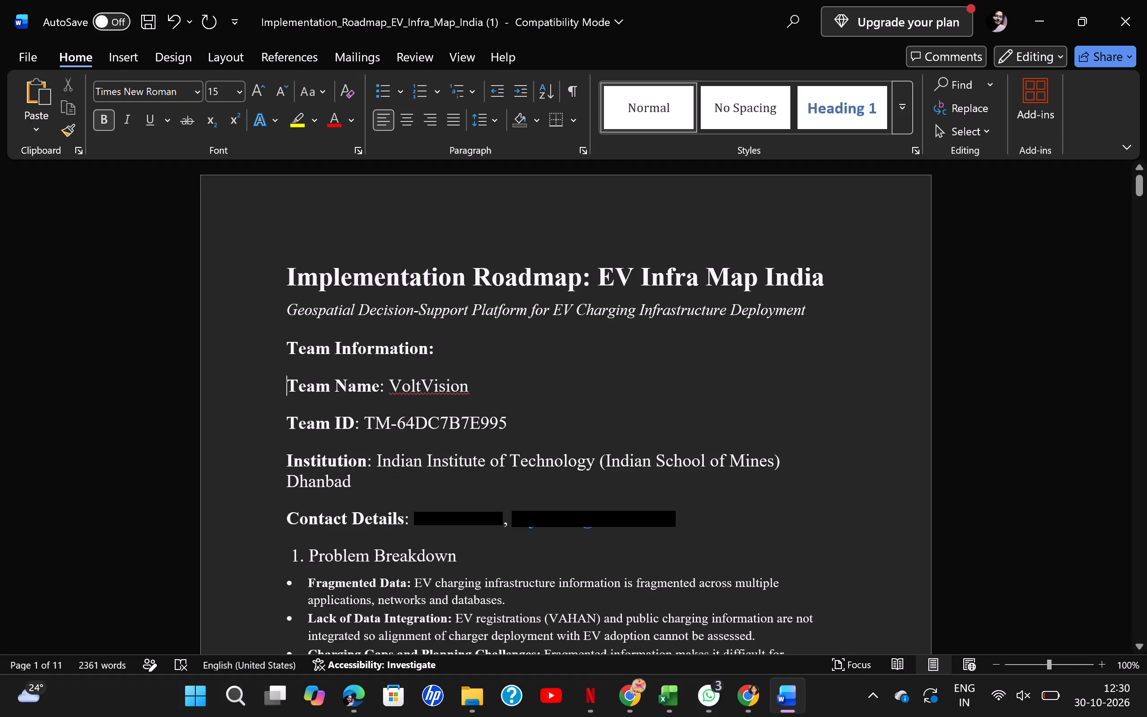
Set the font size of the Team Name, Team ID, Institution and Contact Details lines to 11.
{"action": "left_click", "coordinate": [459, 586]}
{"action": "left_click", "coordinate": [420, 564]}
{"action": "left_click", "coordinate": [419, 504]}
{"action": "left_click", "coordinate": [429, 463]}
{"action": "left_click_drag", "start_coordinate": [701, 526], "coordinate": [295, 357]}
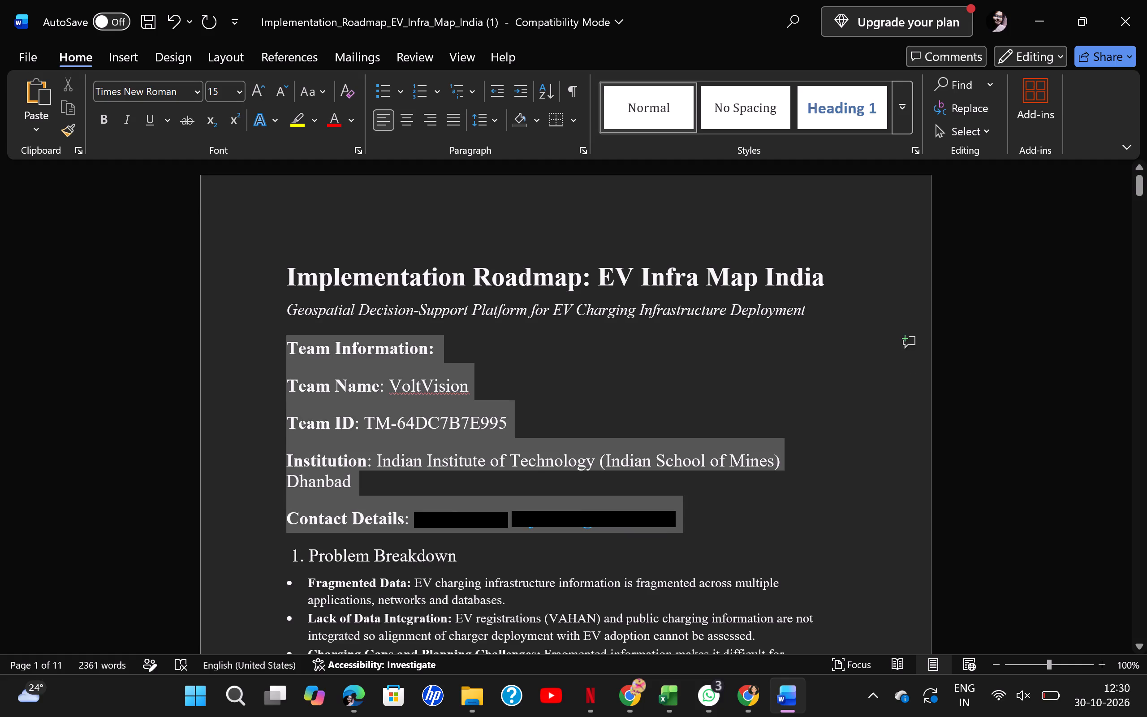
{"action": "left_click_drag", "start_coordinate": [295, 357], "coordinate": [292, 389]}
{"action": "left_click", "coordinate": [373, 606]}
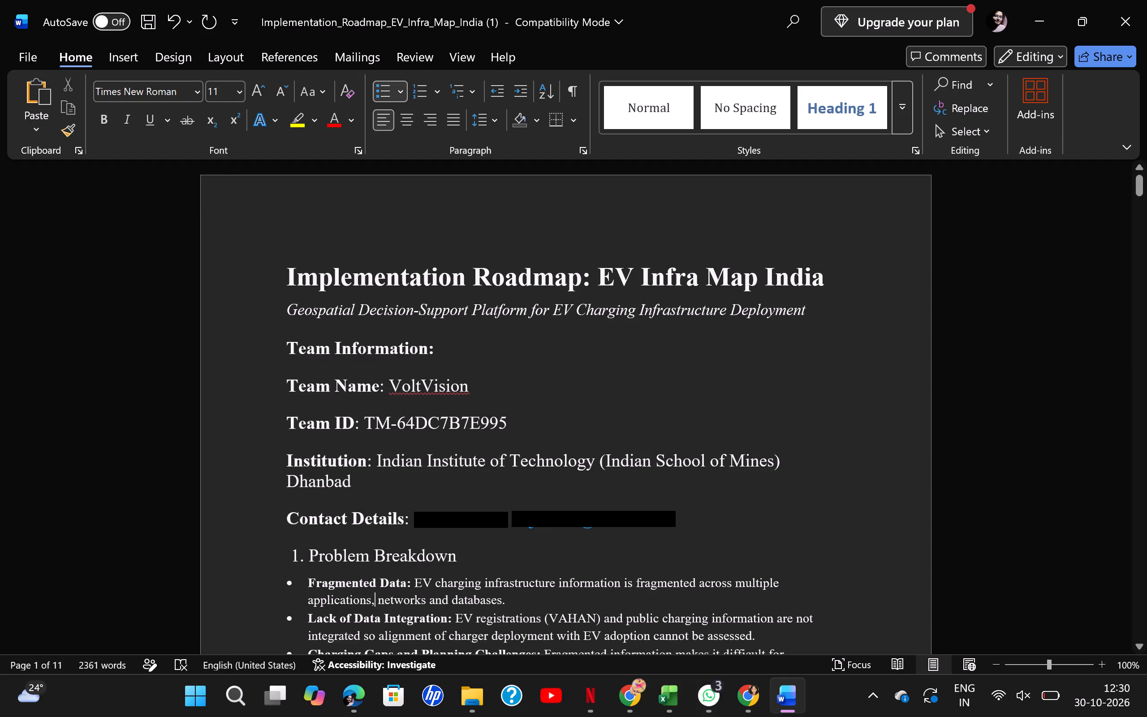
{"action": "left_click_drag", "start_coordinate": [697, 522], "coordinate": [294, 396]}
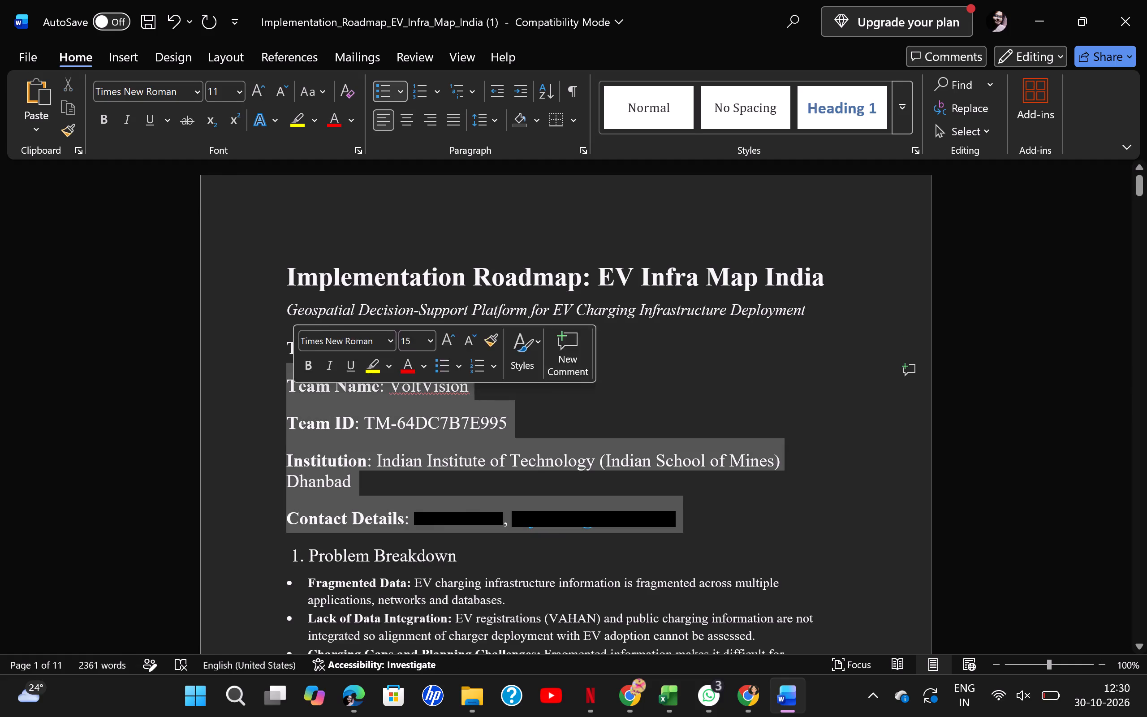
{"action": "left_click", "coordinate": [220, 95]}
{"action": "type", "text": "11"}
{"action": "key", "text": "Return"}
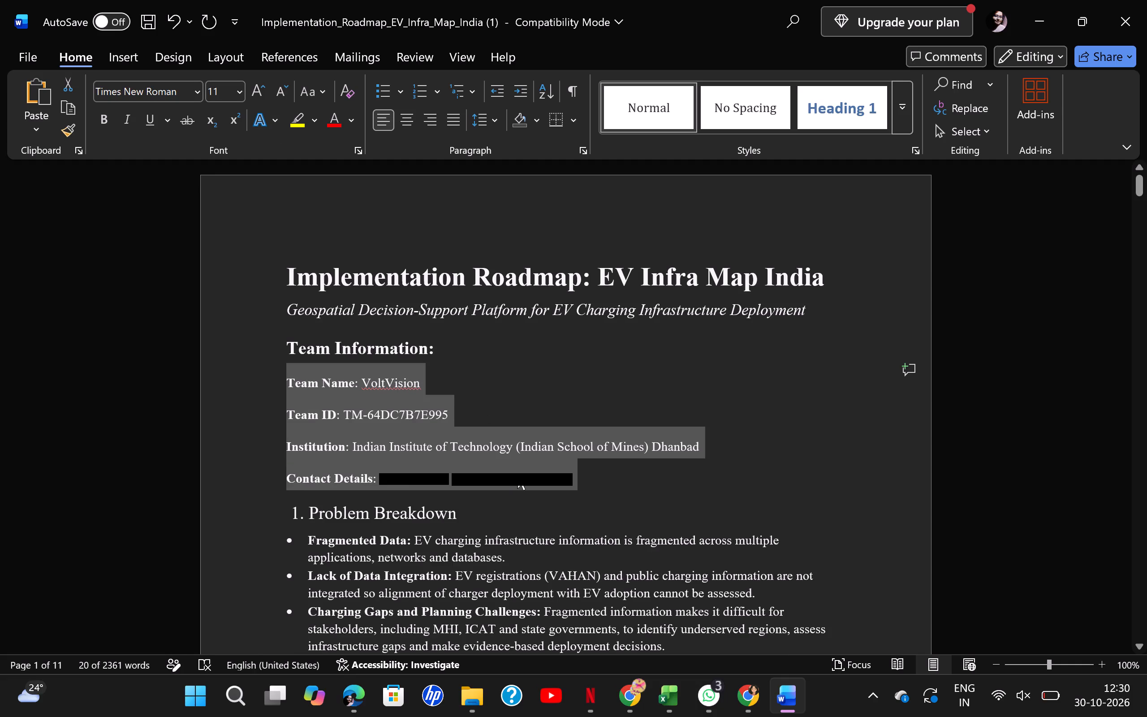
{"action": "left_click", "coordinate": [522, 484]}
Review the layout of the team information block and the Problem Breakdown section on the first page.
{"action": "scroll", "coordinate": [662, 512], "scroll_direction": "down", "scroll_amount": 1}
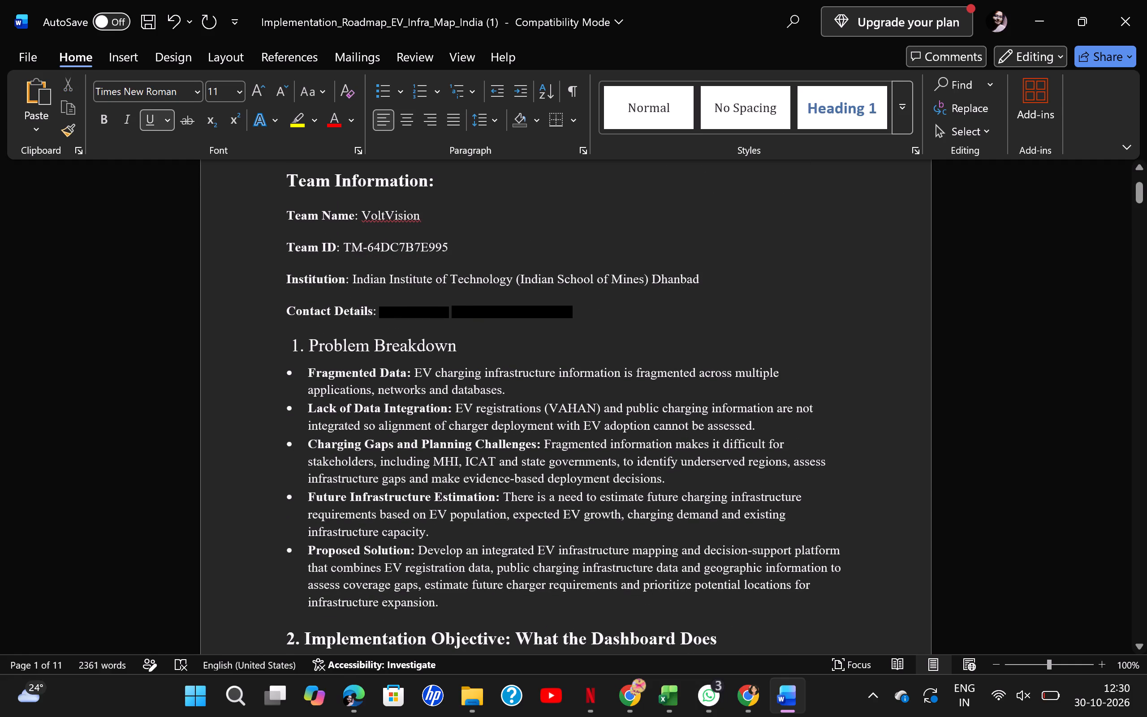
{"action": "left_click", "coordinate": [598, 331]}
{"action": "scroll", "coordinate": [598, 331], "scroll_direction": "right", "scroll_amount": 1}
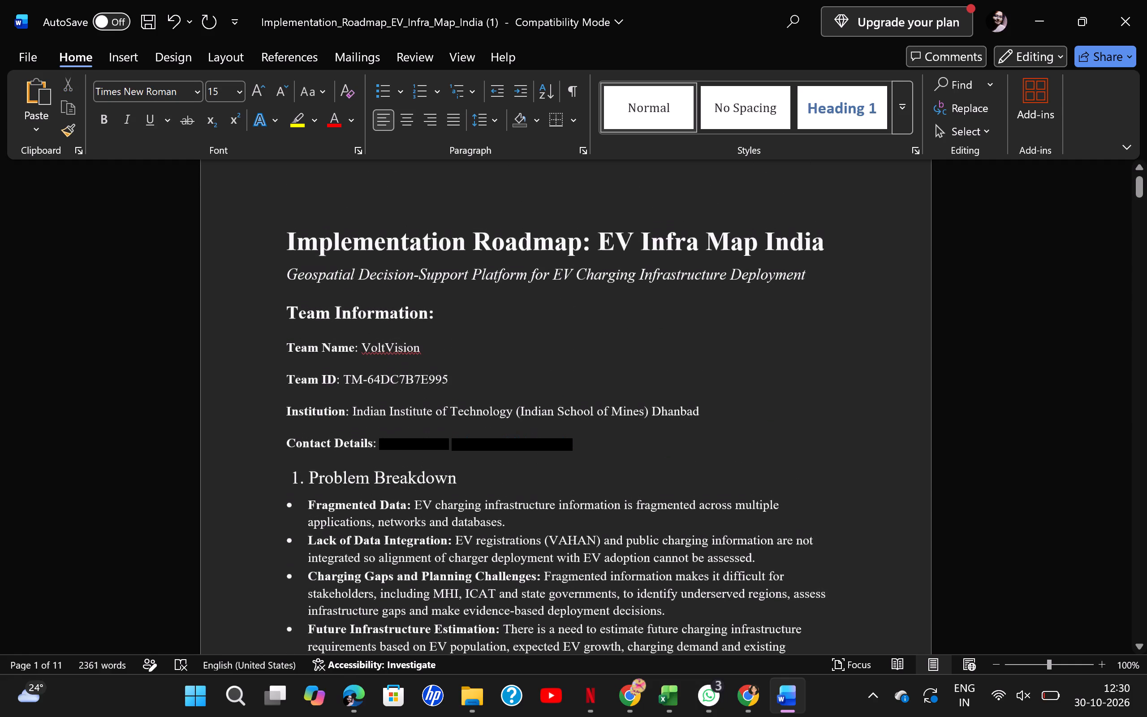
{"action": "scroll", "coordinate": [598, 331], "scroll_direction": "right", "scroll_amount": 4}
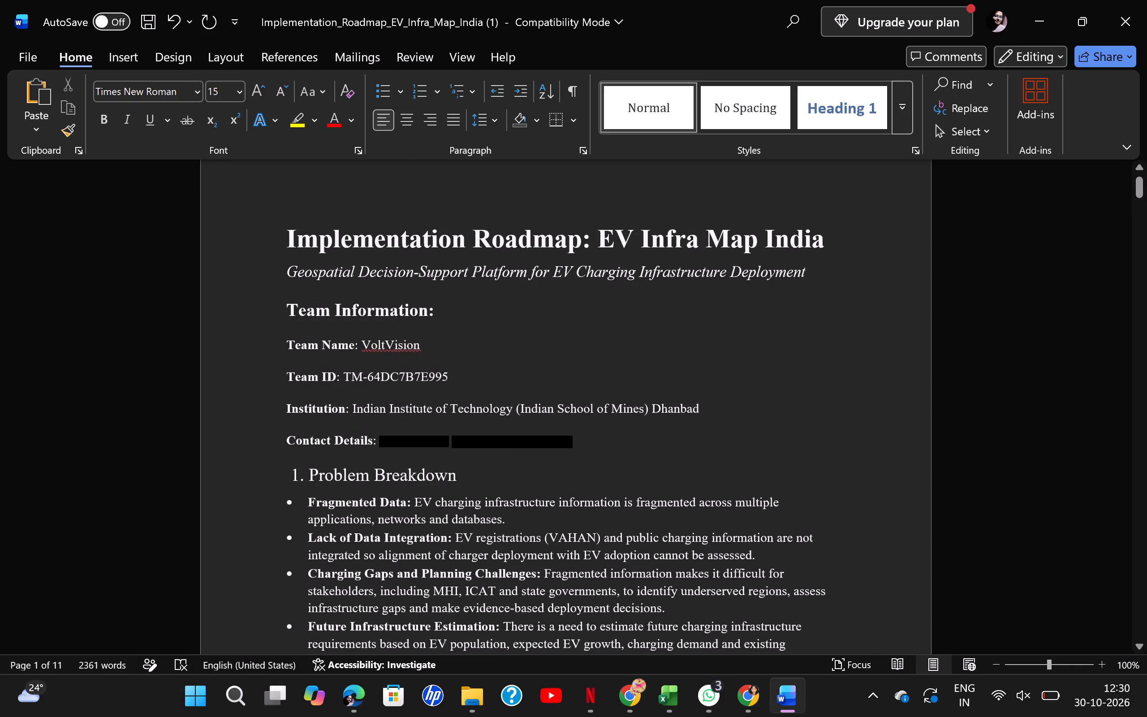
{"action": "scroll", "coordinate": [598, 331], "scroll_direction": "right", "scroll_amount": 1}
Insert four blank lines above the "MAKING OUR MAP STAND OUT:" heading so that it starts on a new page.
{"action": "scroll", "coordinate": [598, 331], "scroll_direction": "down", "scroll_amount": 5}
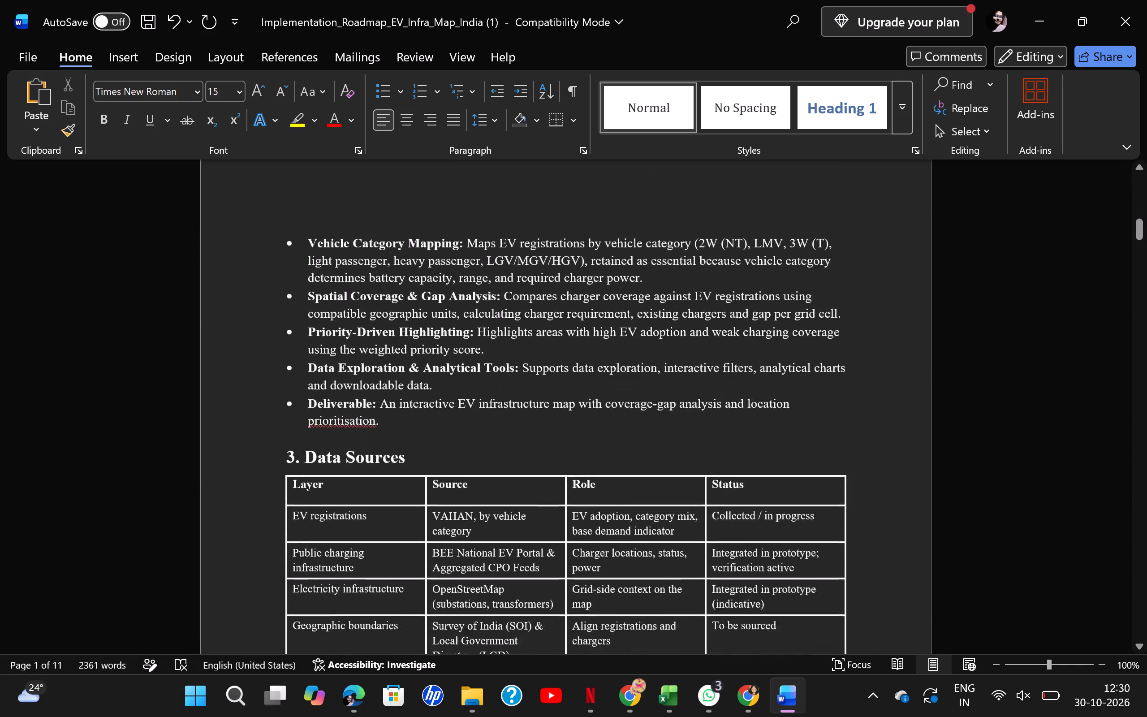
{"action": "scroll", "coordinate": [598, 331], "scroll_direction": "down", "scroll_amount": 4}
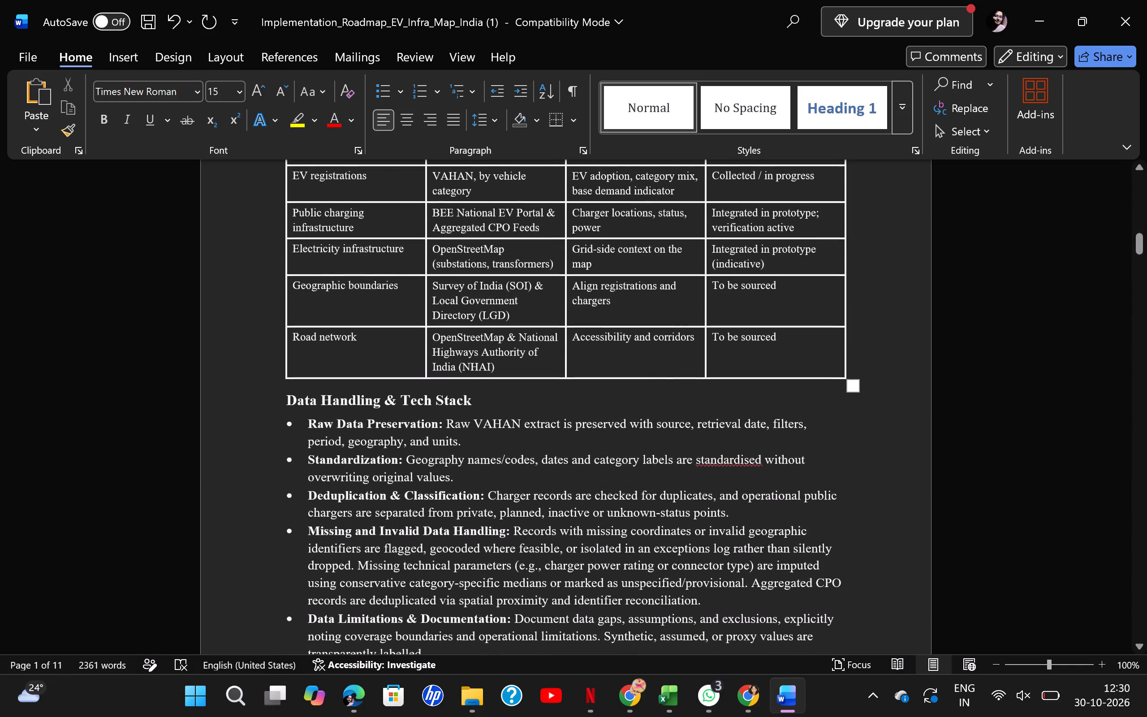
{"action": "scroll", "coordinate": [598, 331], "scroll_direction": "down", "scroll_amount": 3}
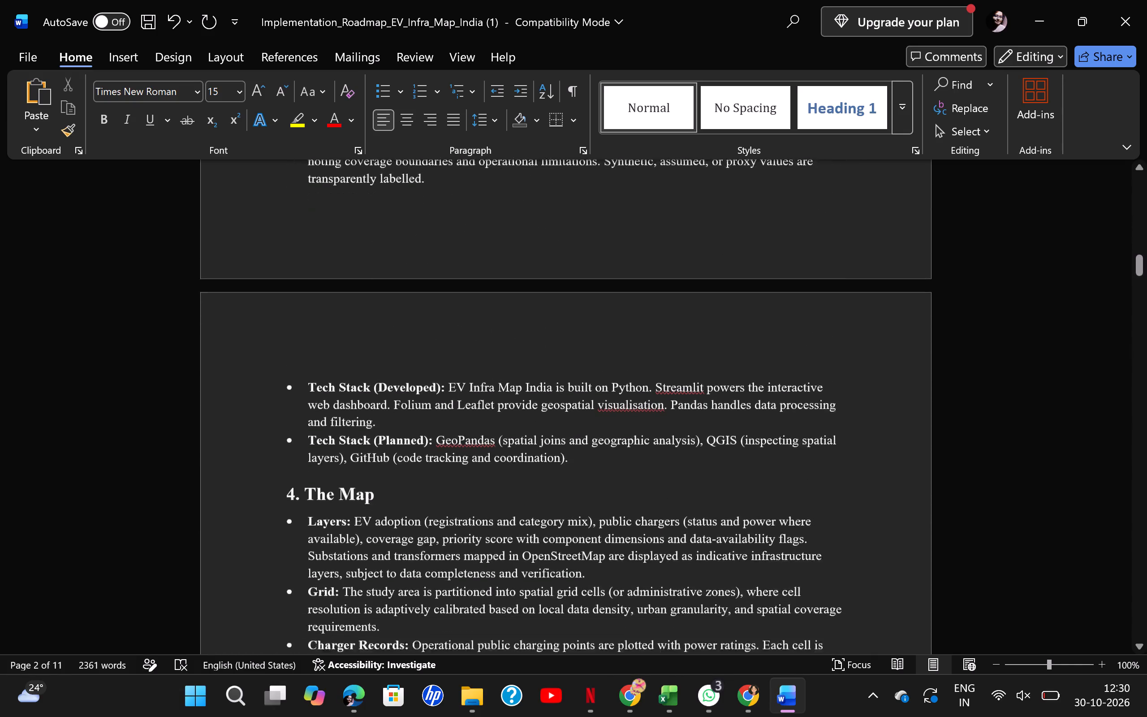
{"action": "scroll", "coordinate": [598, 331], "scroll_direction": "down", "scroll_amount": 4}
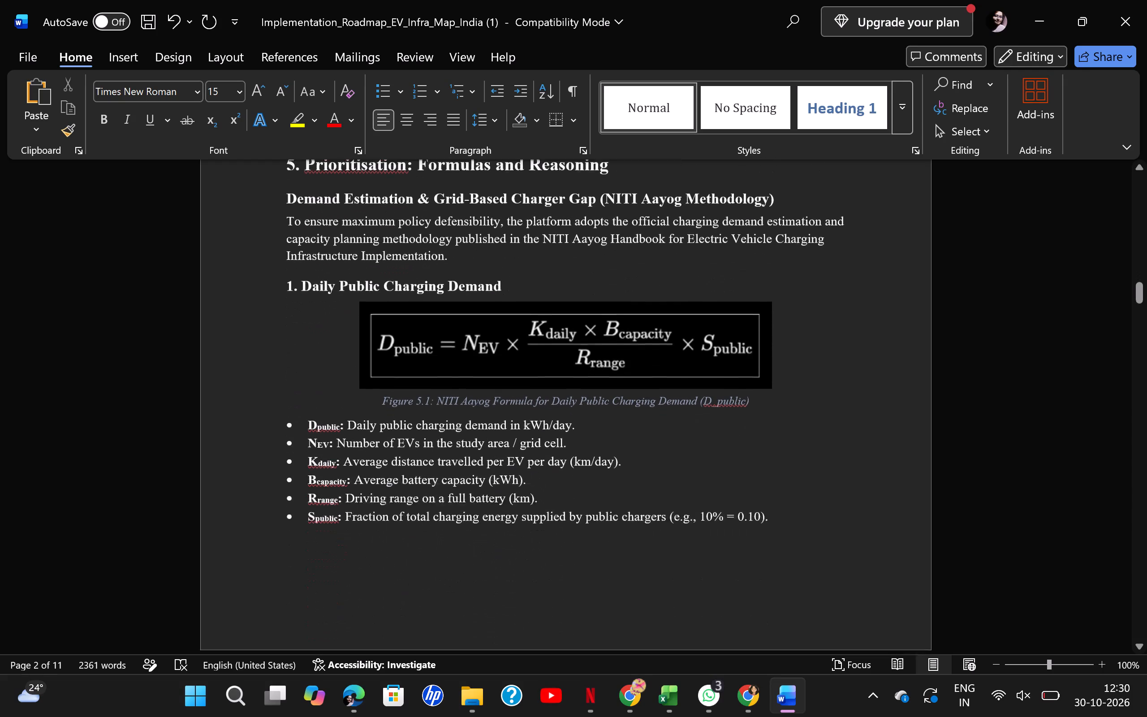
{"action": "scroll", "coordinate": [598, 331], "scroll_direction": "down", "scroll_amount": 5}
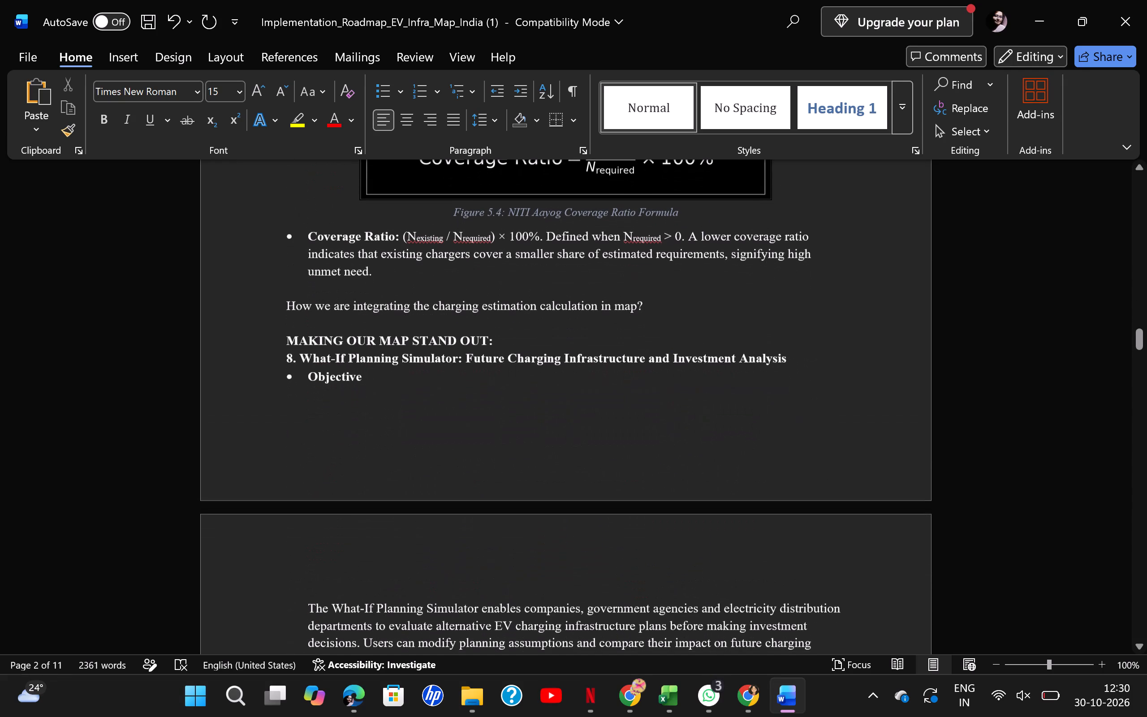
{"action": "left_click", "coordinate": [286, 339]}
{"action": "key", "text": "Return"}
{"action": "key", "text": "Return"}
{"action": "key", "text": "Return"}
{"action": "key", "text": "Return"}
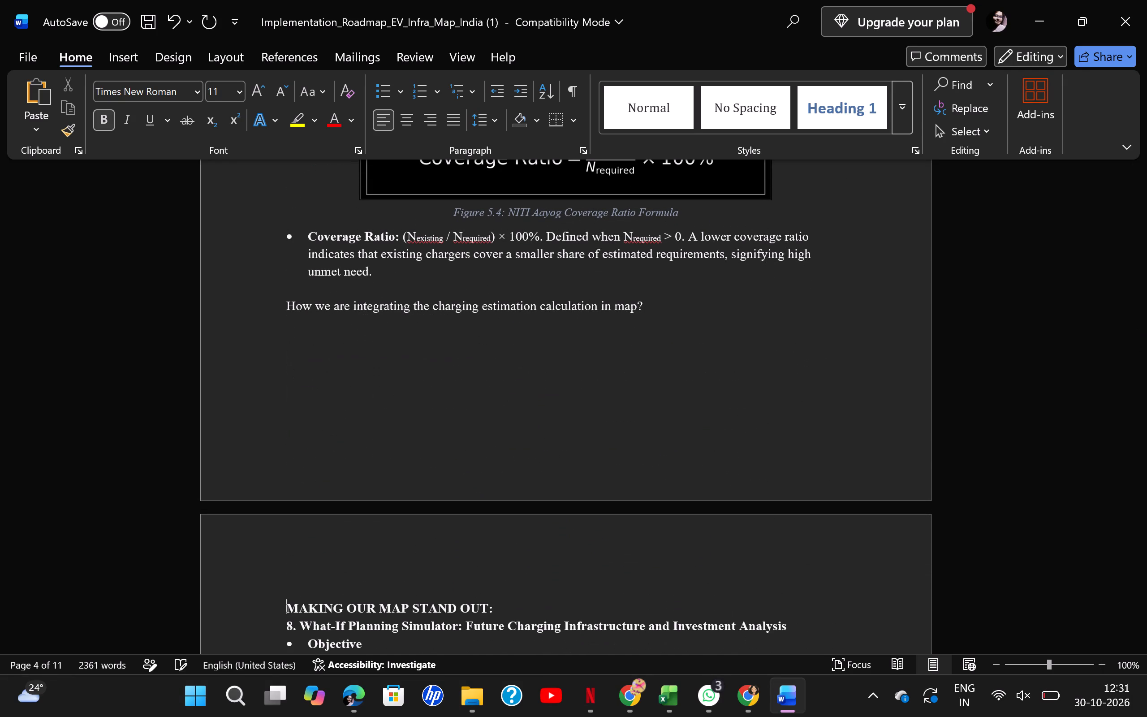
Insert two blank lines above "Step 5: Estimate Infrastructure Investment" so that the heading moves to the next page with its bullets.
{"action": "scroll", "coordinate": [286, 339], "scroll_direction": "down", "scroll_amount": 1}
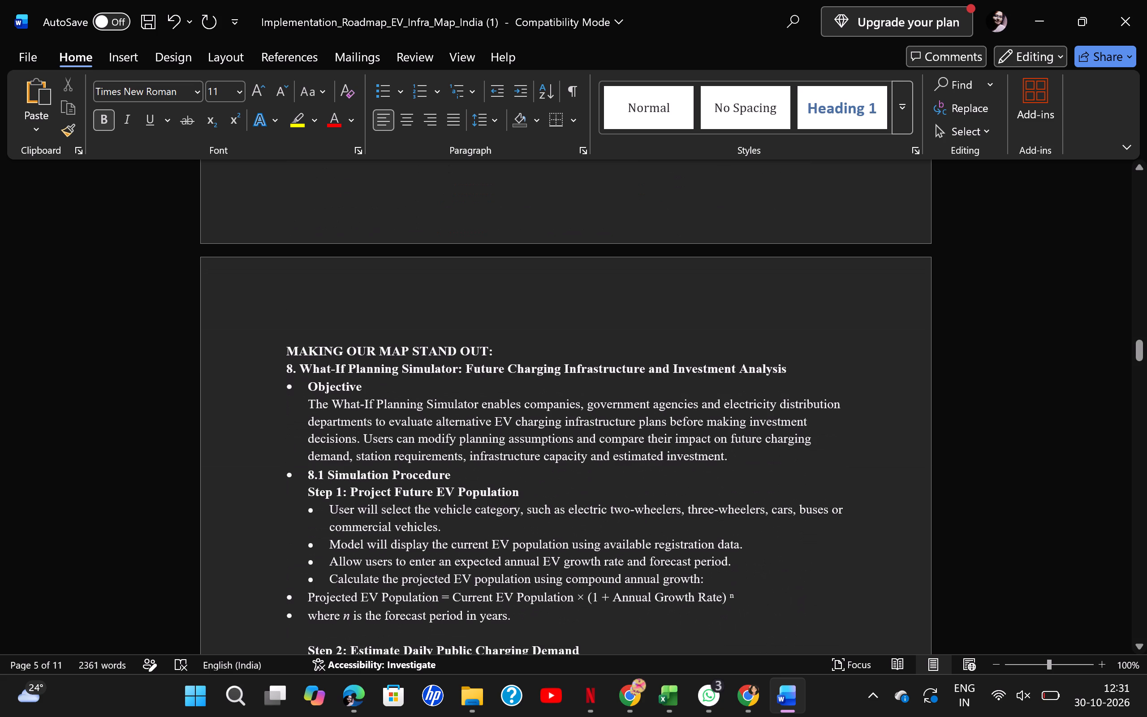
{"action": "scroll", "coordinate": [386, 405], "scroll_direction": "down", "scroll_amount": 1}
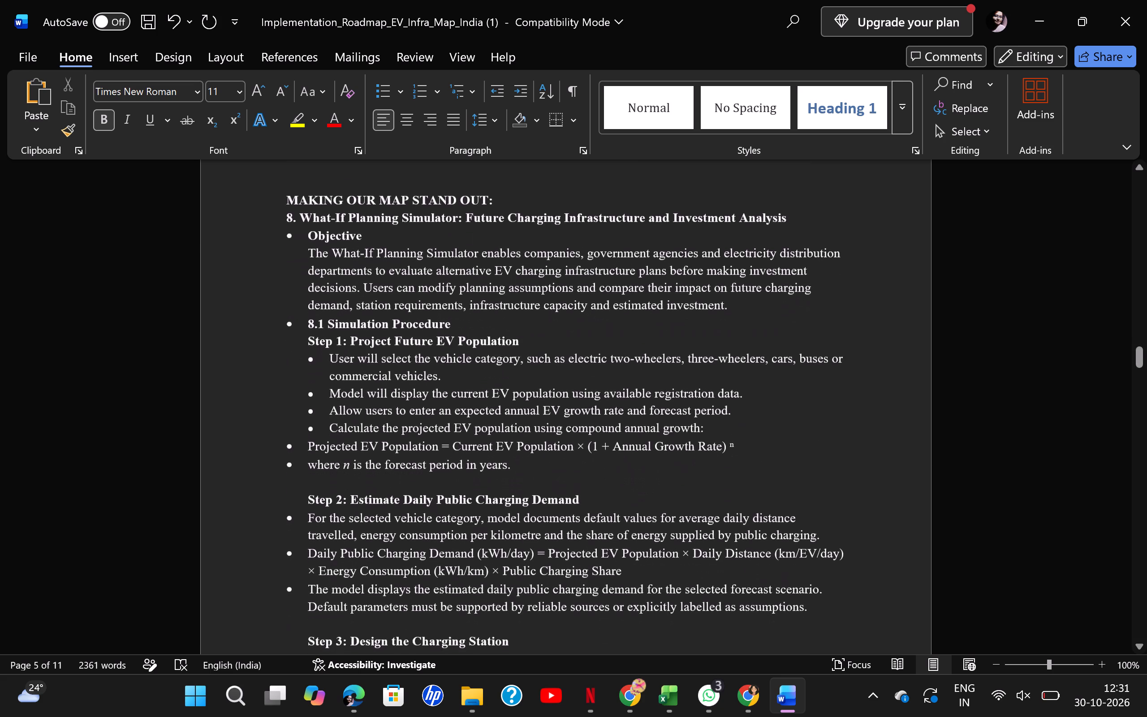
{"action": "scroll", "coordinate": [386, 405], "scroll_direction": "down", "scroll_amount": 1}
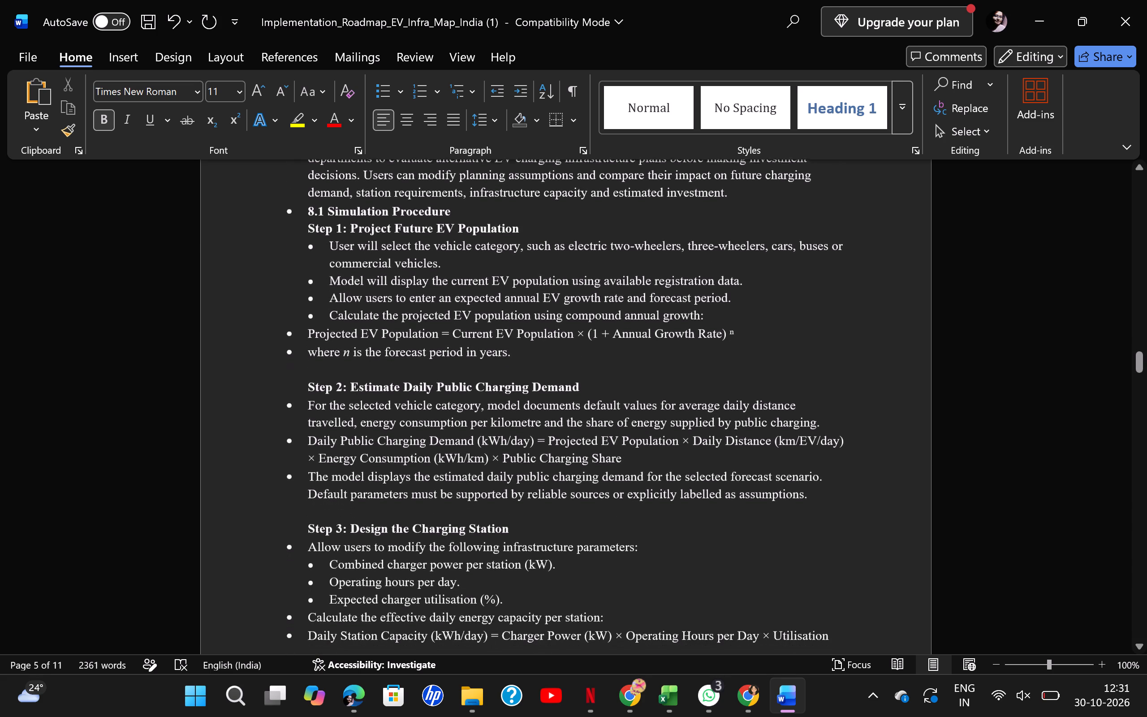
{"action": "scroll", "coordinate": [386, 405], "scroll_direction": "down", "scroll_amount": 2}
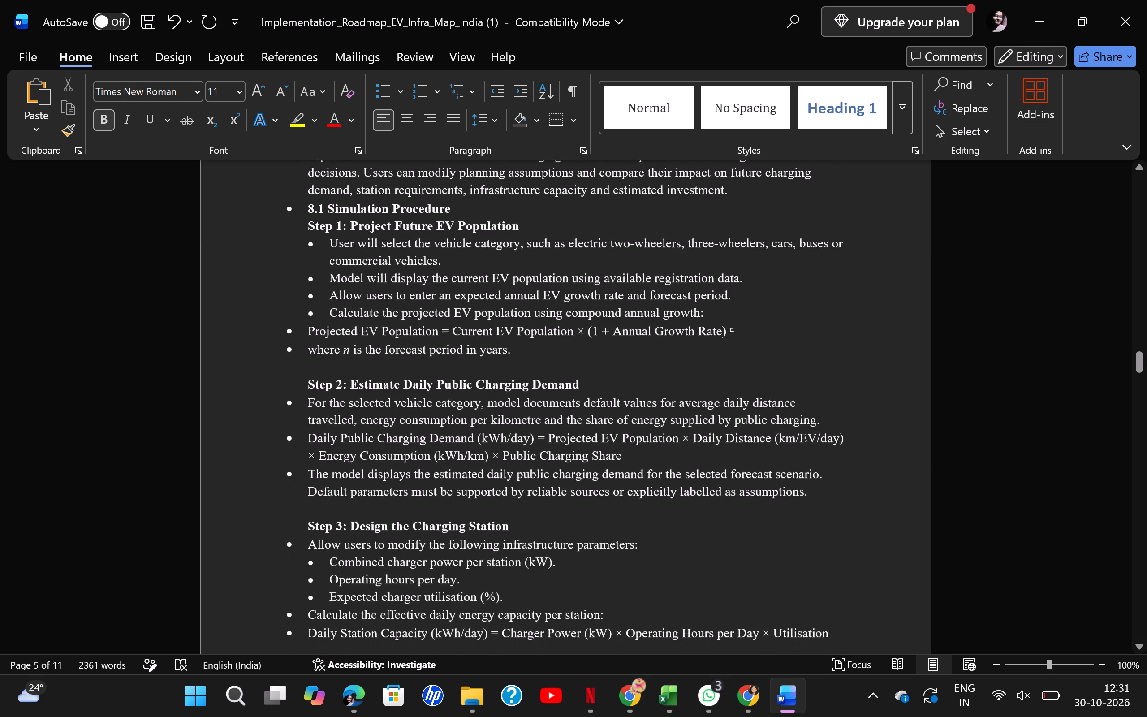
{"action": "scroll", "coordinate": [386, 405], "scroll_direction": "down", "scroll_amount": 4}
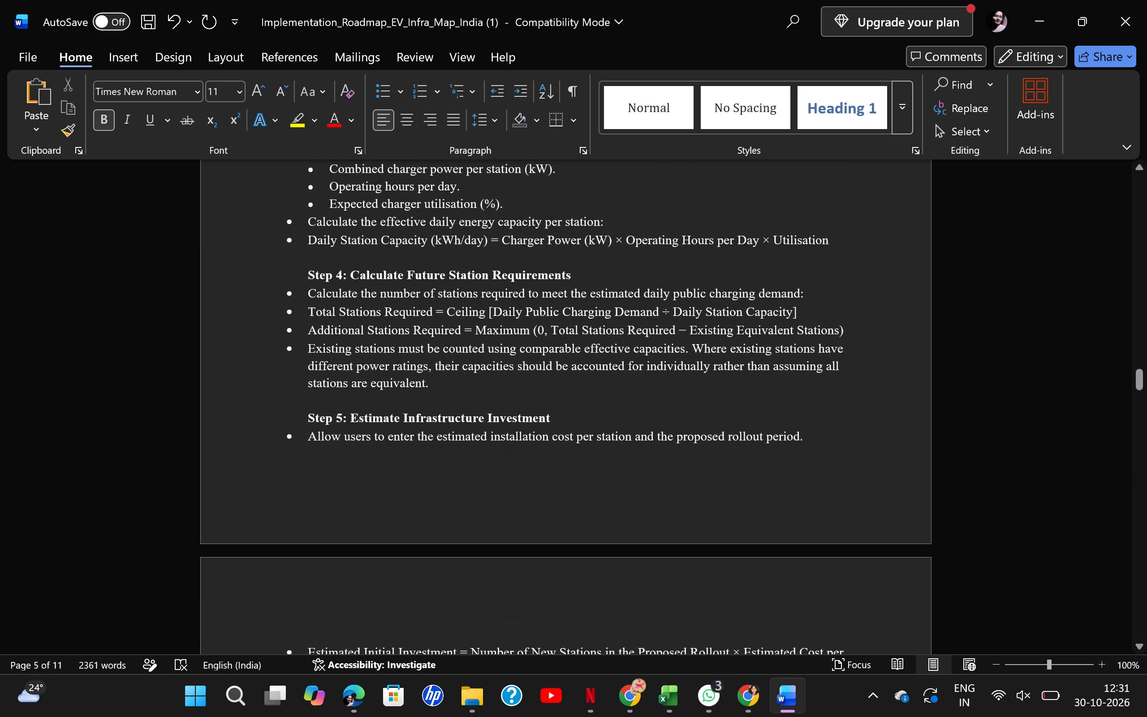
{"action": "left_click", "coordinate": [310, 419]}
{"action": "key", "text": "Return"}
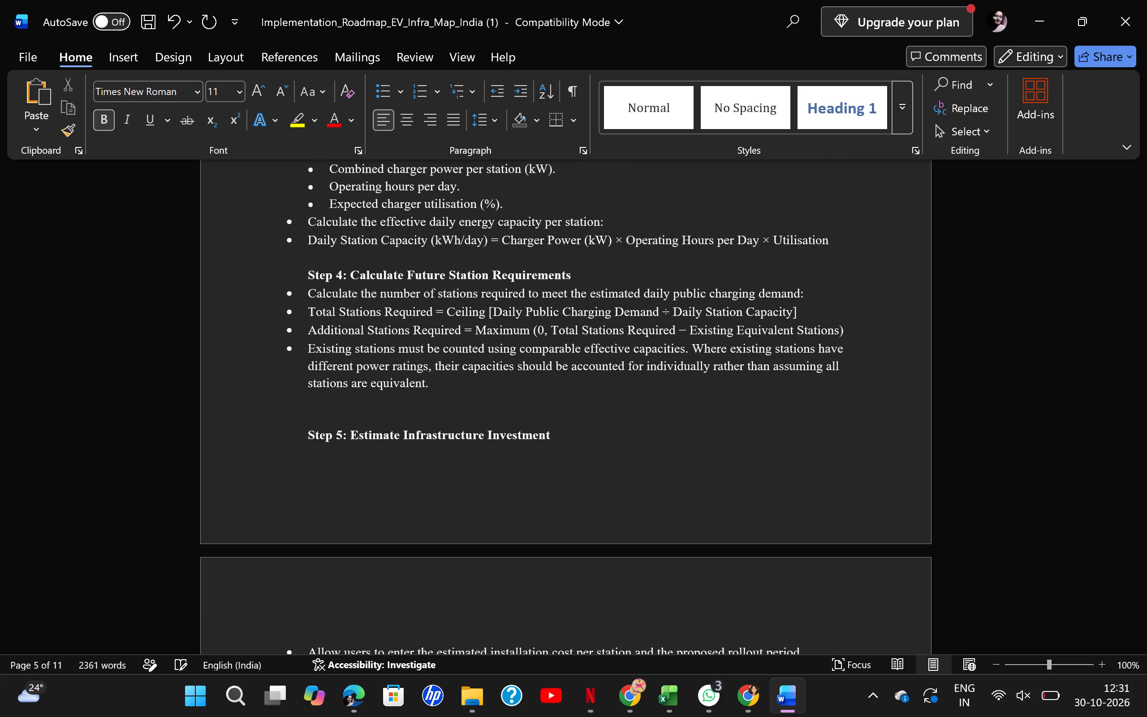
{"action": "key", "text": "Return"}
Review the page breaks and layout from Step 5 through the simulator images, priority score table and Roadmap phases.
{"action": "scroll", "coordinate": [310, 419], "scroll_direction": "down", "scroll_amount": 3}
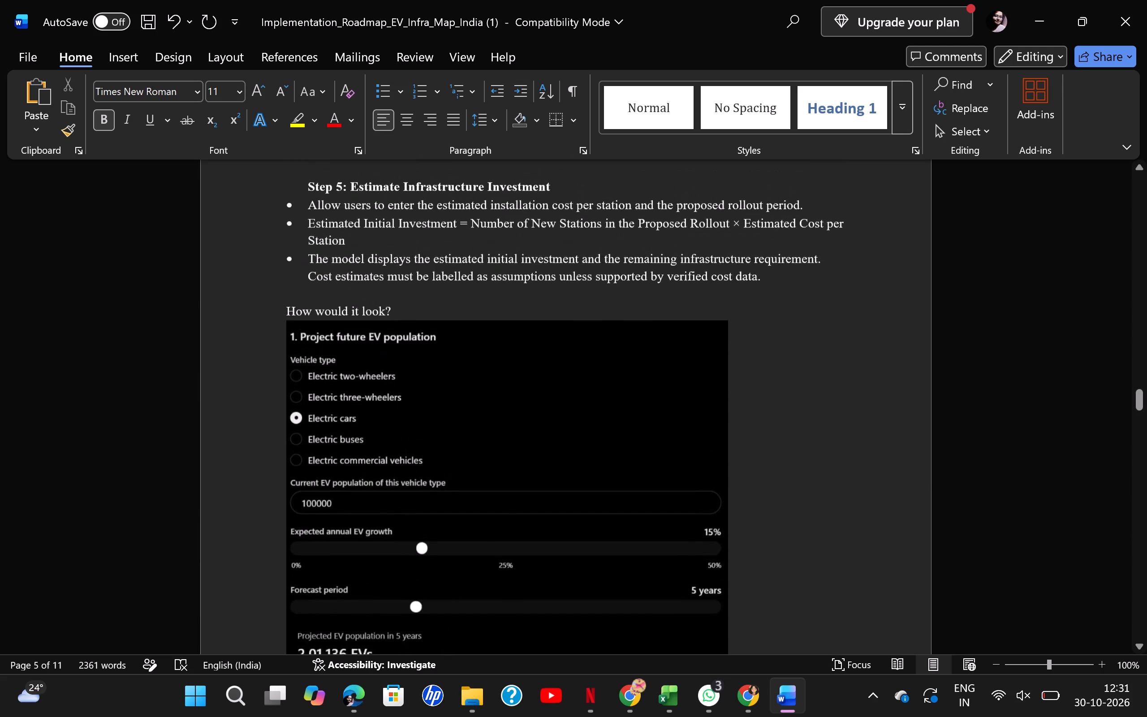
{"action": "scroll", "coordinate": [310, 419], "scroll_direction": "down", "scroll_amount": 4}
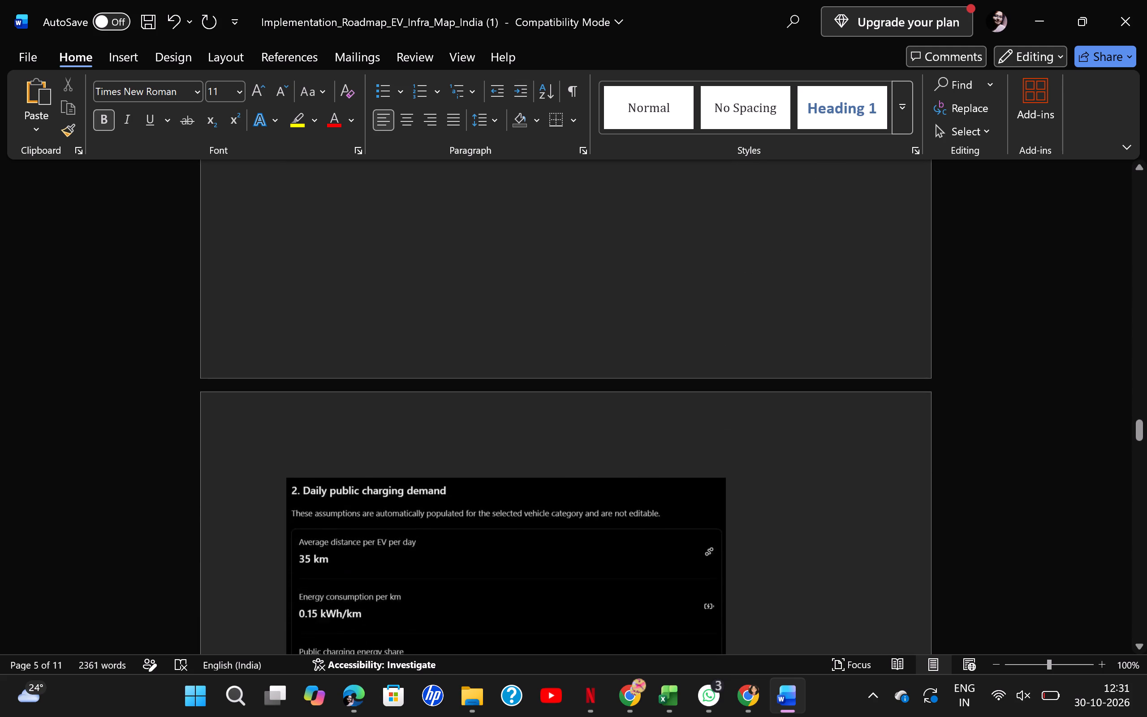
{"action": "scroll", "coordinate": [310, 419], "scroll_direction": "down", "scroll_amount": 4}
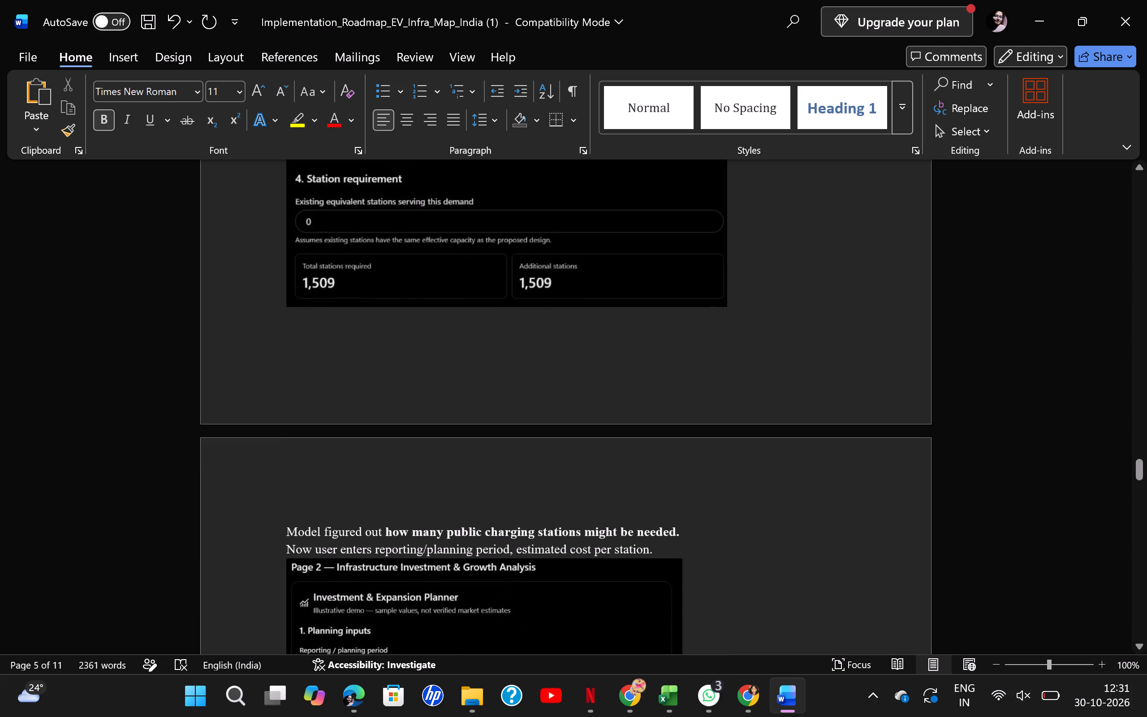
{"action": "scroll", "coordinate": [310, 419], "scroll_direction": "down", "scroll_amount": 6}
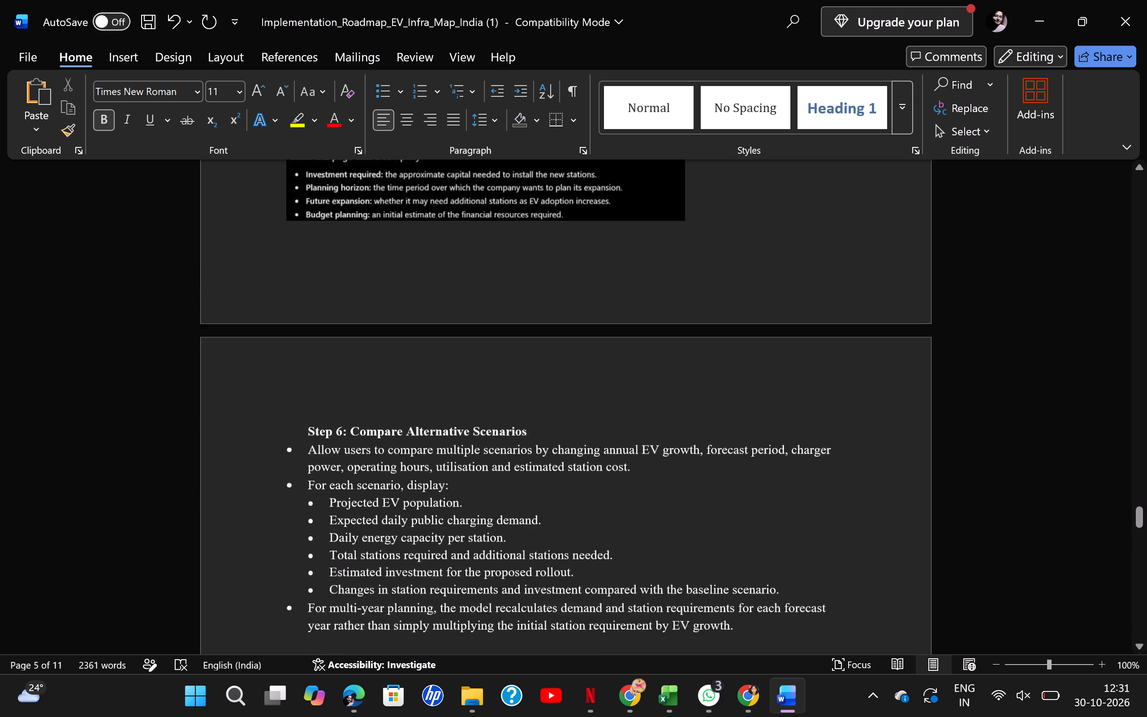
{"action": "scroll", "coordinate": [310, 419], "scroll_direction": "down", "scroll_amount": 5}
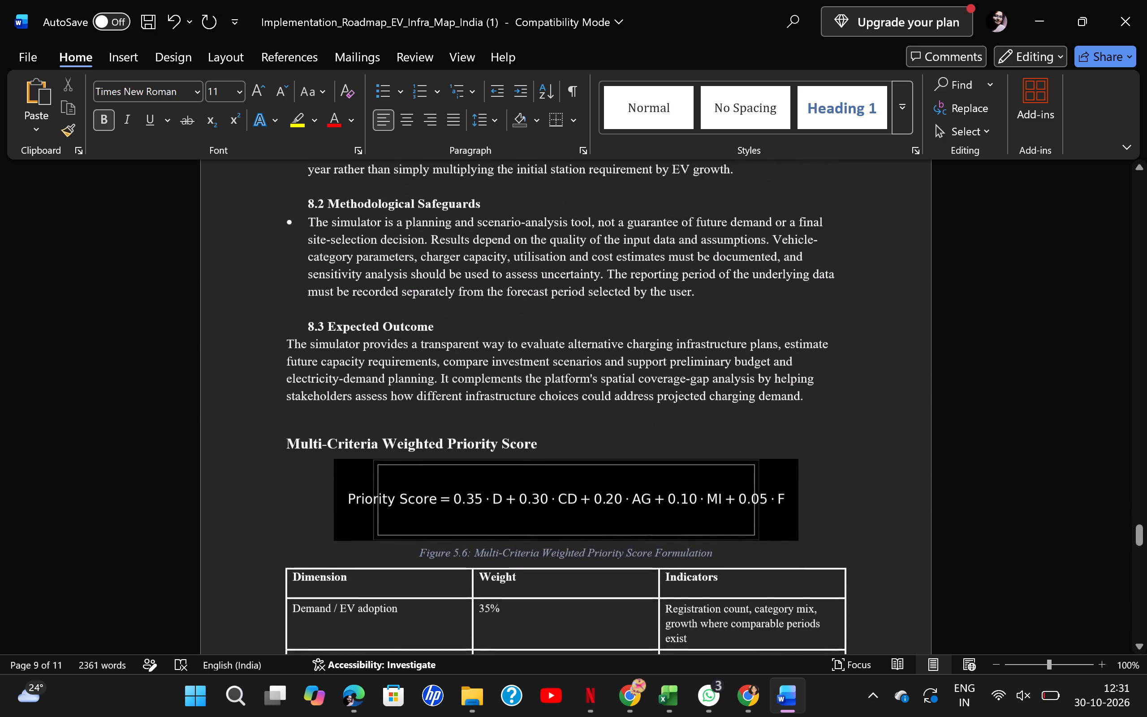
{"action": "scroll", "coordinate": [310, 419], "scroll_direction": "down", "scroll_amount": 3}
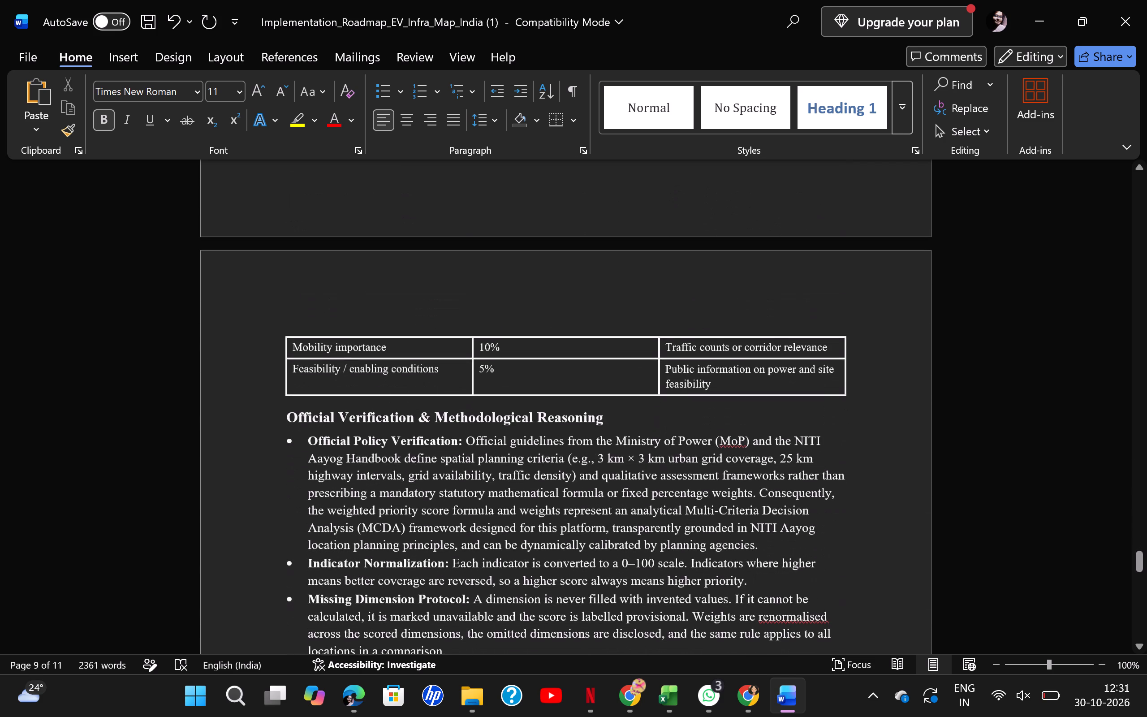
{"action": "scroll", "coordinate": [310, 419], "scroll_direction": "down", "scroll_amount": 2}
{"action": "scroll", "coordinate": [310, 419], "scroll_direction": "up", "scroll_amount": 1}
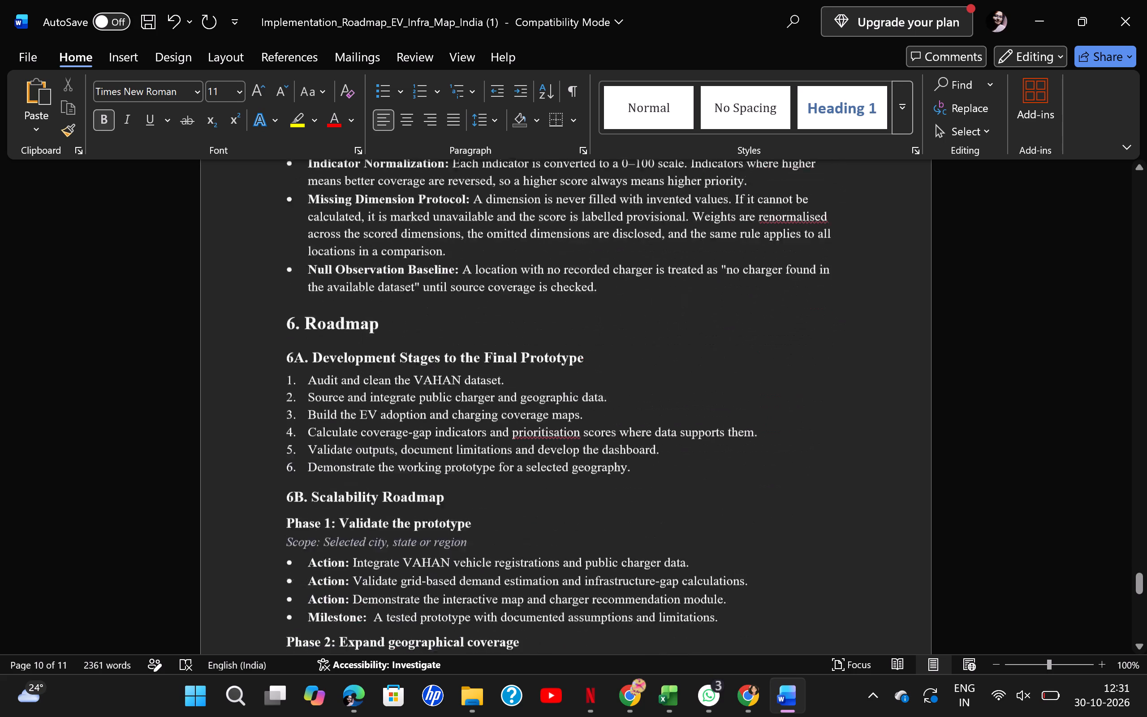
{"action": "scroll", "coordinate": [310, 419], "scroll_direction": "up", "scroll_amount": 4}
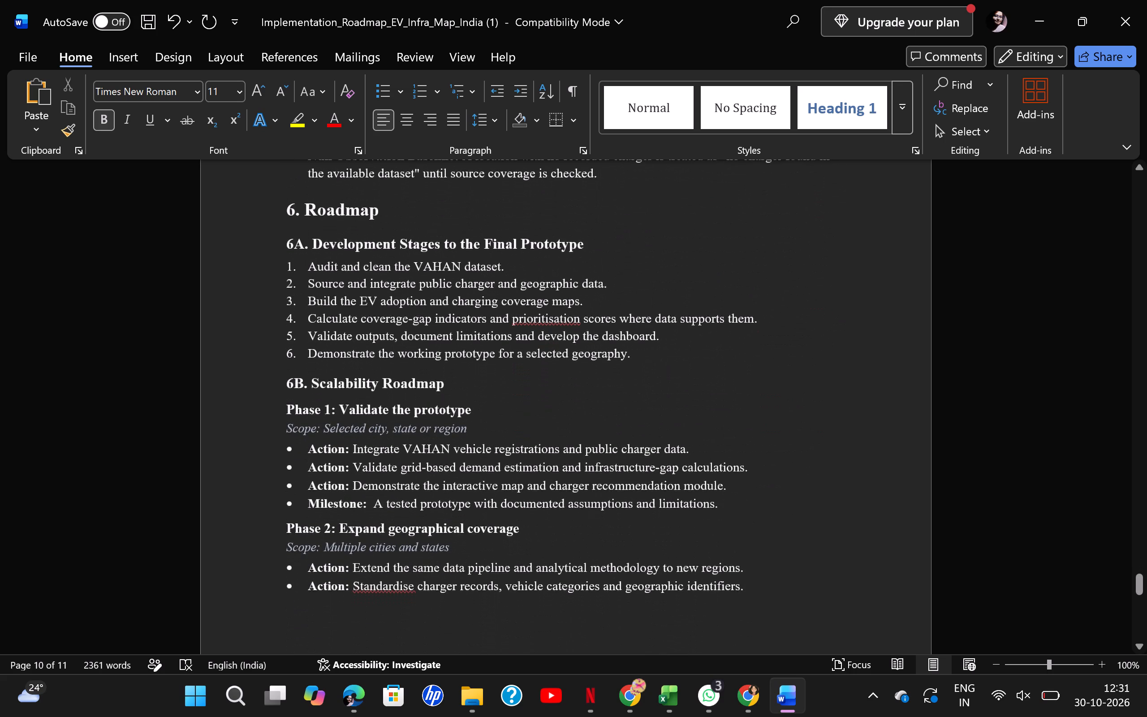
{"action": "scroll", "coordinate": [310, 419], "scroll_direction": "up", "scroll_amount": 1}
{"action": "scroll", "coordinate": [310, 419], "scroll_direction": "down", "scroll_amount": 3}
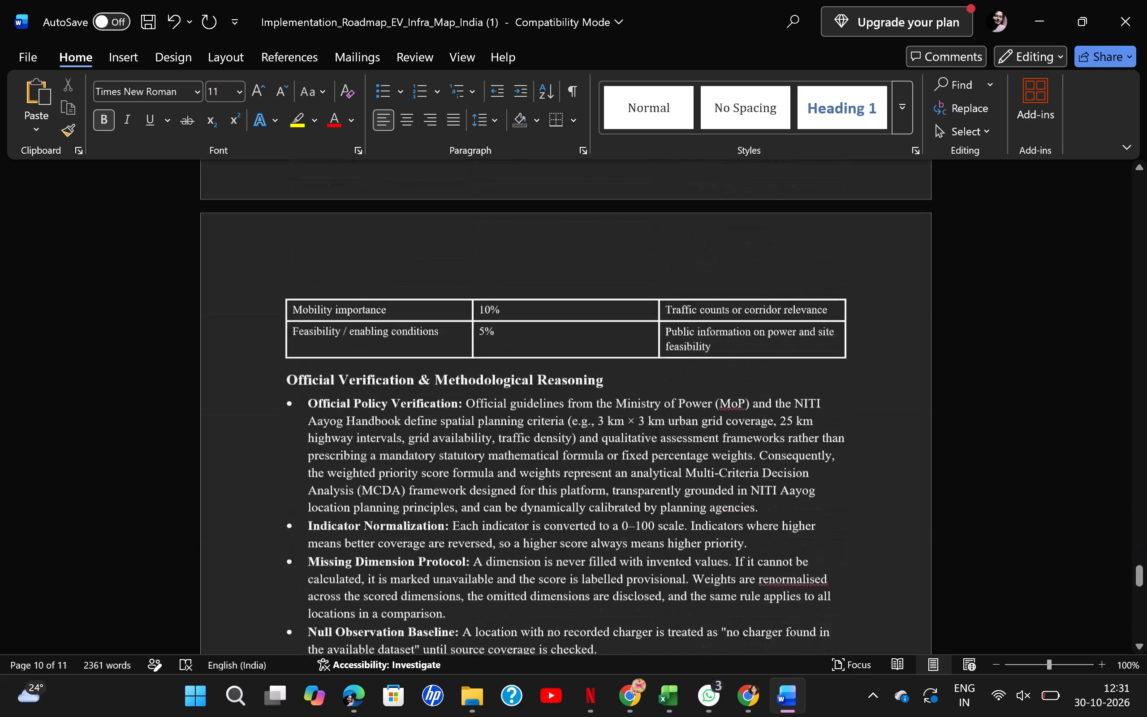
{"action": "scroll", "coordinate": [310, 419], "scroll_direction": "down", "scroll_amount": 4}
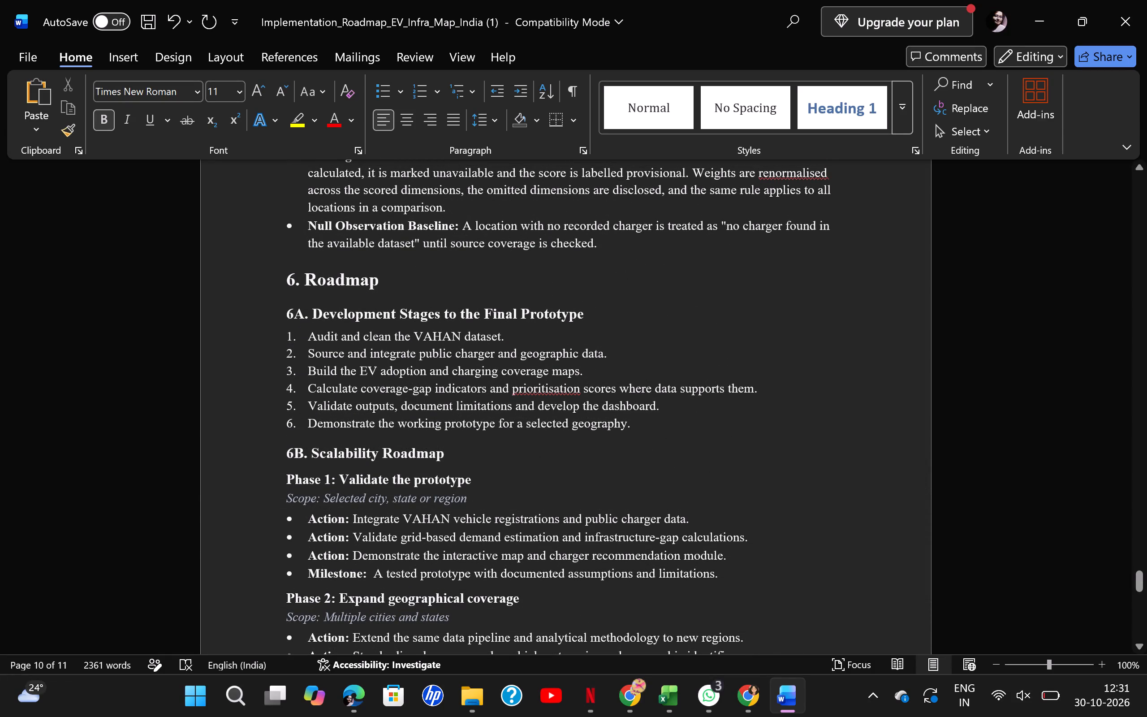
{"action": "scroll", "coordinate": [358, 444], "scroll_direction": "down", "scroll_amount": 1}
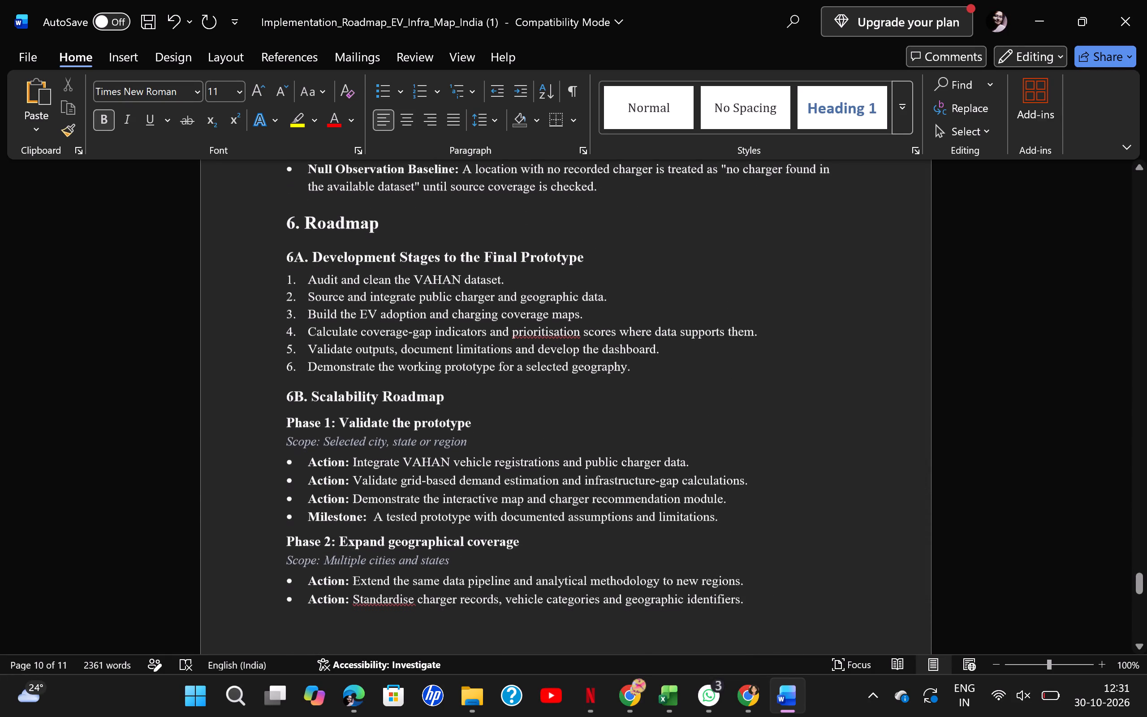
{"action": "scroll", "coordinate": [358, 444], "scroll_direction": "down", "scroll_amount": 2}
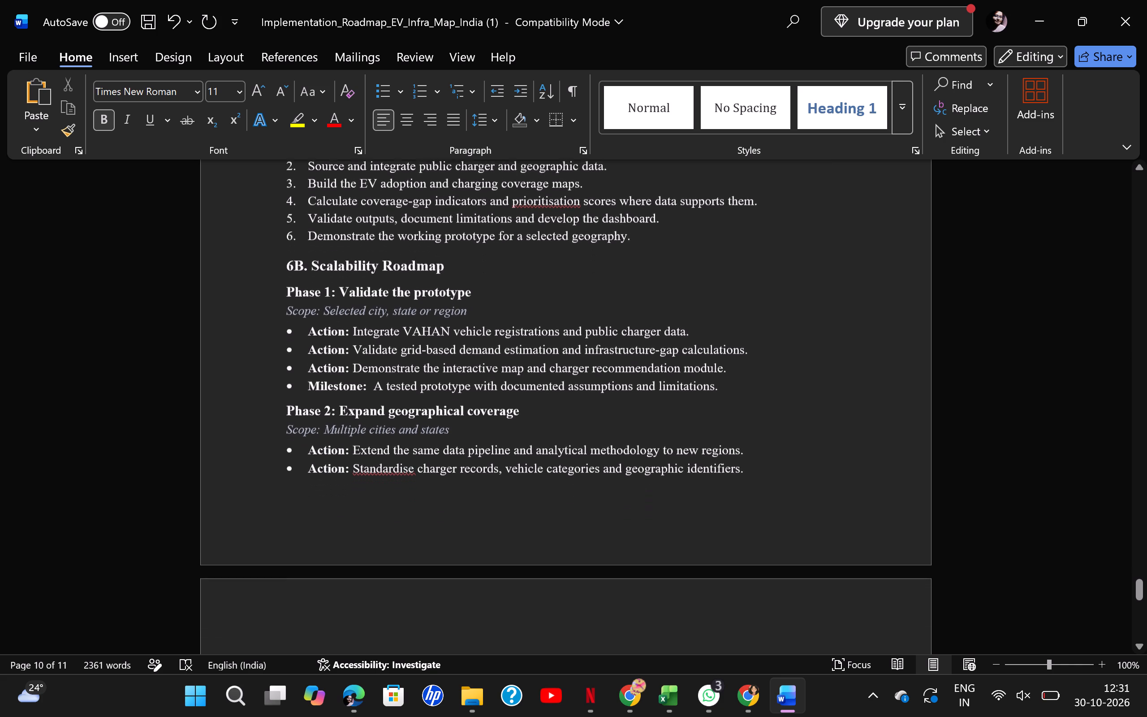
{"action": "scroll", "coordinate": [358, 444], "scroll_direction": "down", "scroll_amount": 4}
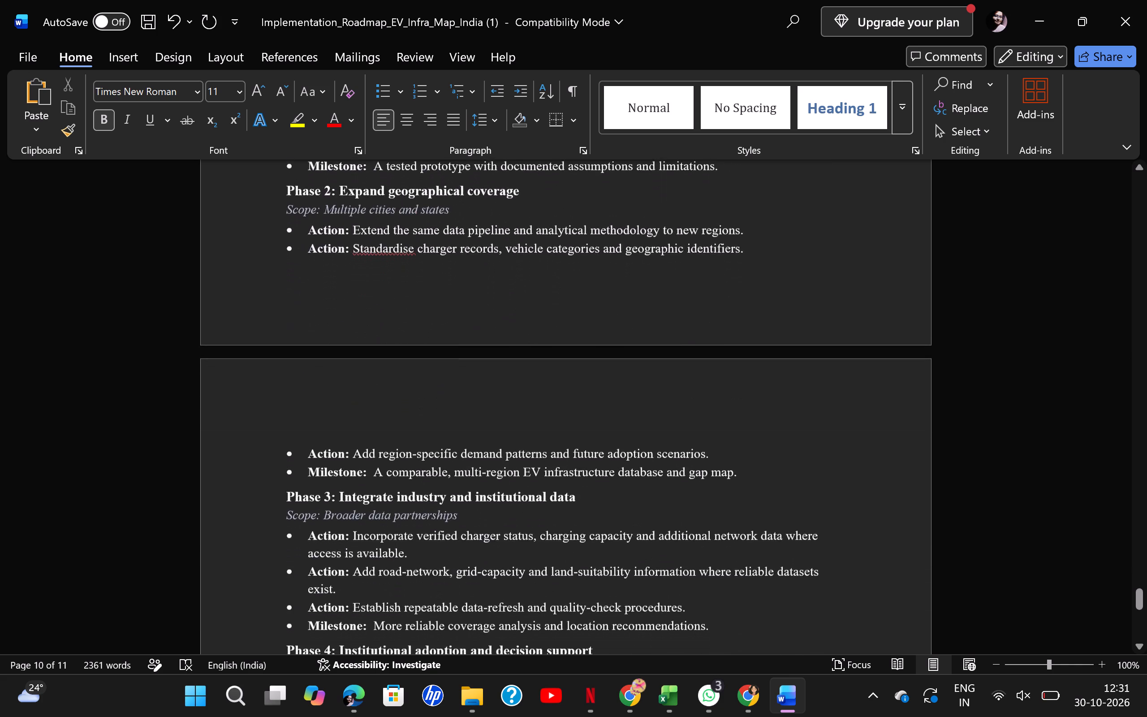
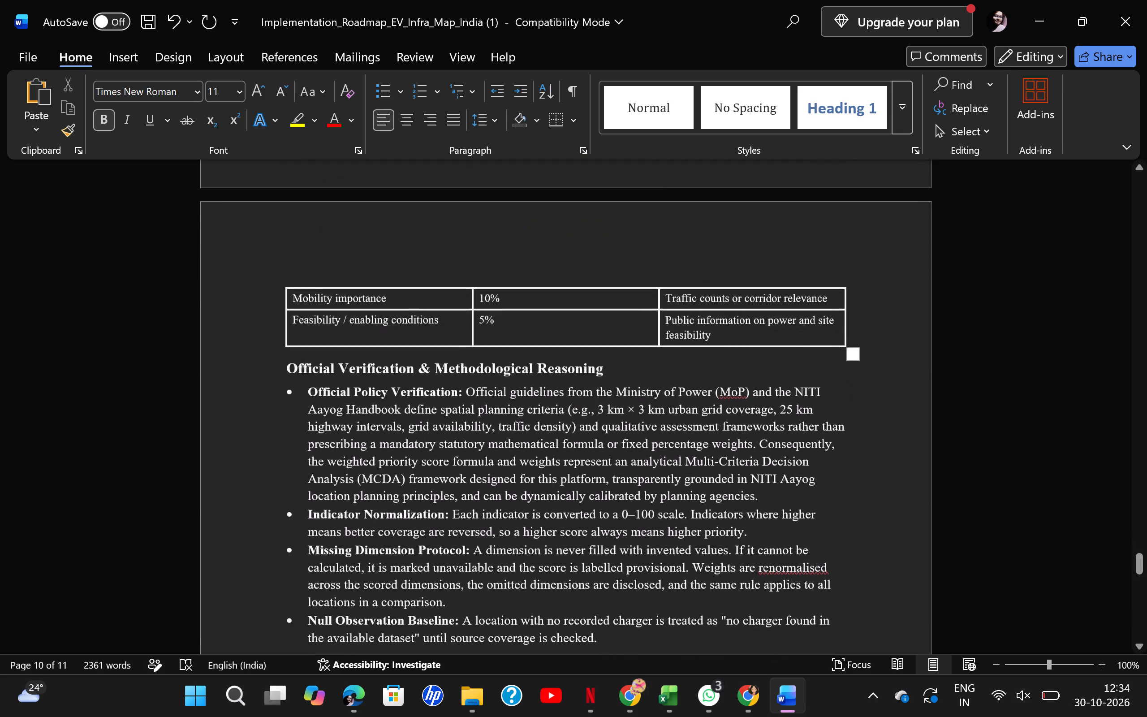
{"action": "scroll", "coordinate": [759, 389], "scroll_direction": "down", "scroll_amount": 3}
{"action": "scroll", "coordinate": [759, 389], "scroll_direction": "right", "scroll_amount": 1}
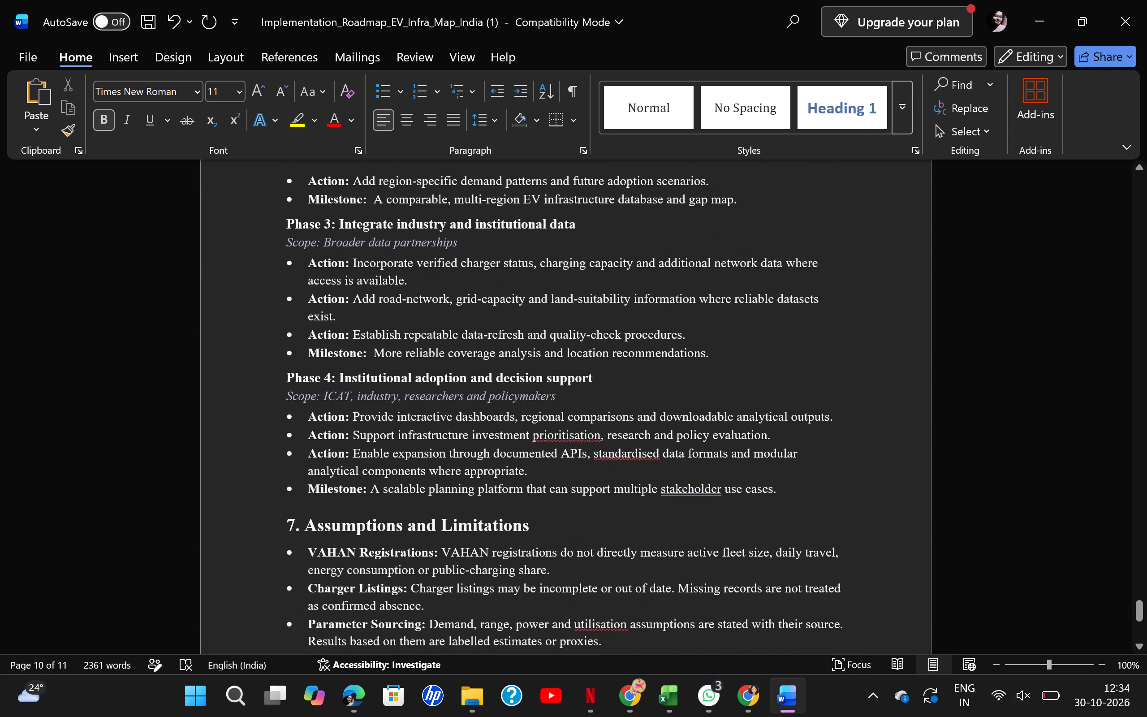
{"action": "scroll", "coordinate": [759, 389], "scroll_direction": "right", "scroll_amount": 2}
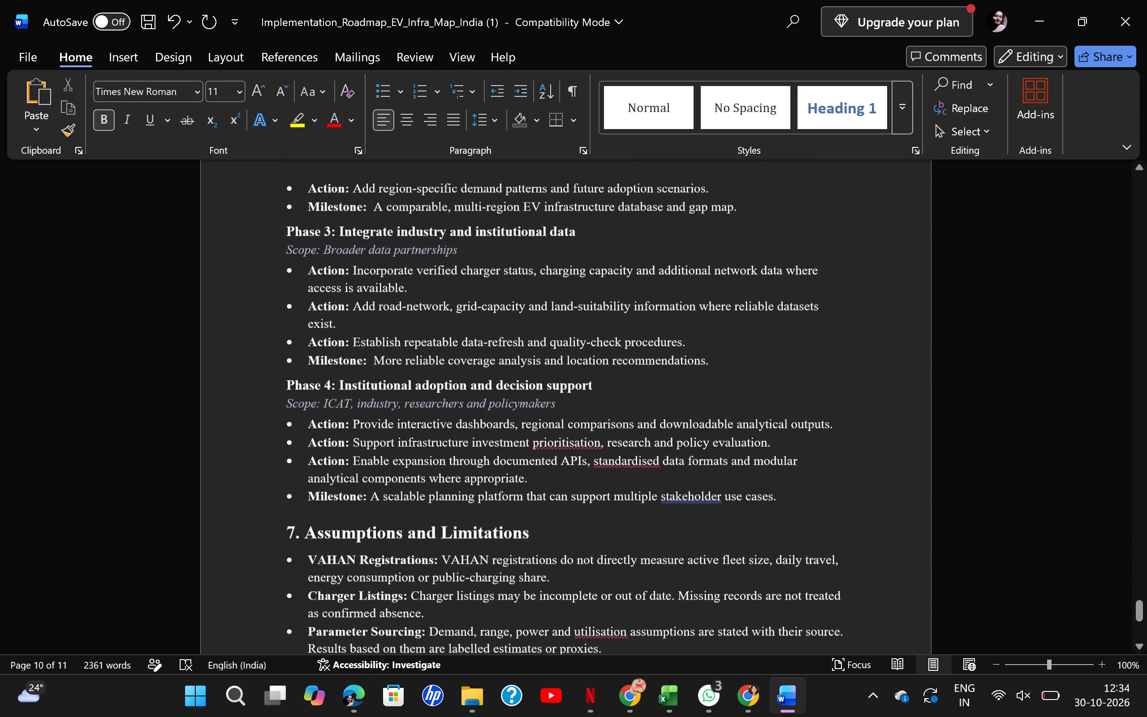
{"action": "scroll", "coordinate": [759, 389], "scroll_direction": "right", "scroll_amount": 2}
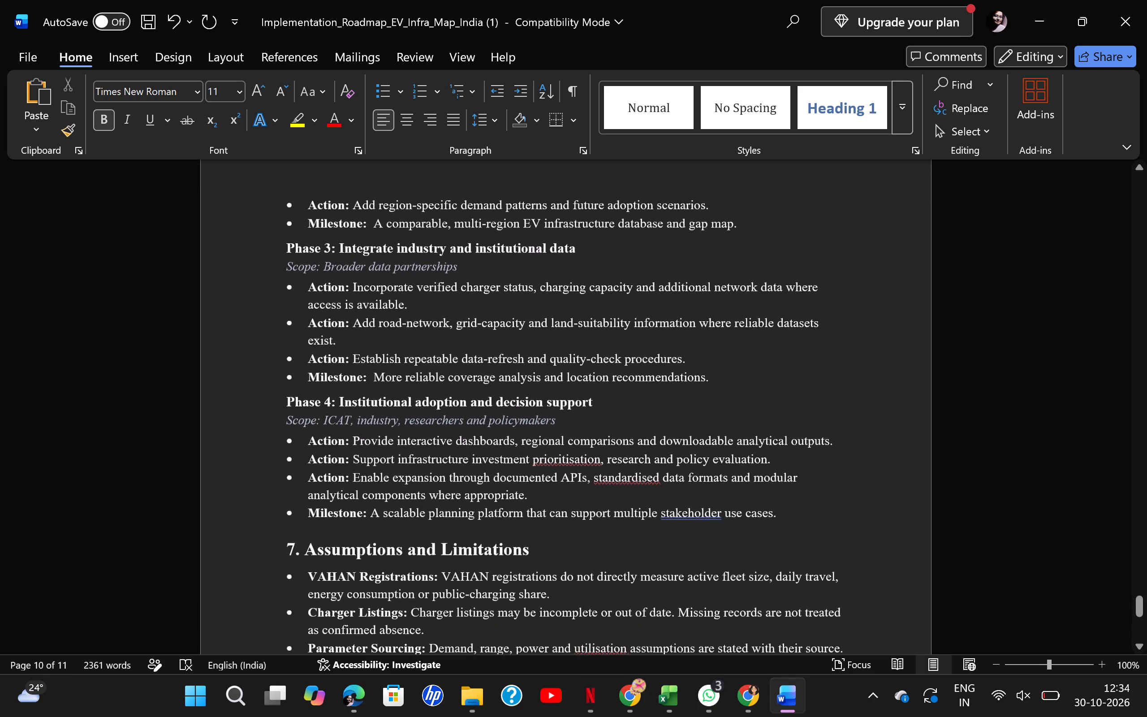
{"action": "scroll", "coordinate": [759, 389], "scroll_direction": "right", "scroll_amount": 3}
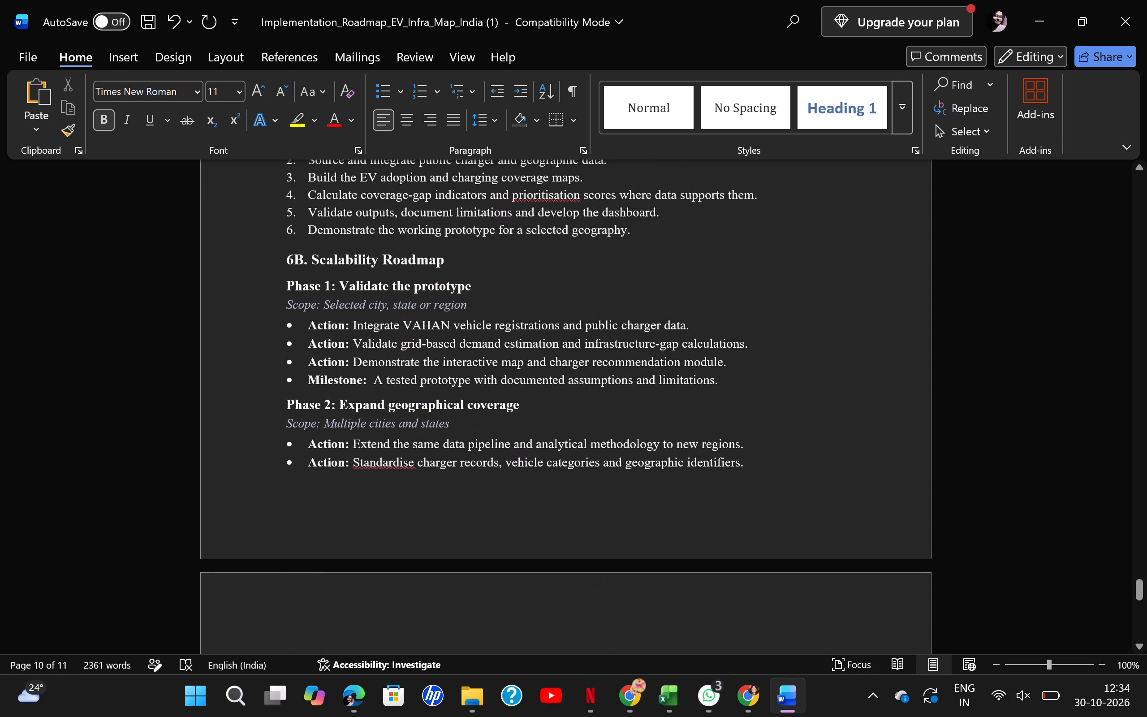
{"action": "scroll", "coordinate": [759, 389], "scroll_direction": "up", "scroll_amount": 3}
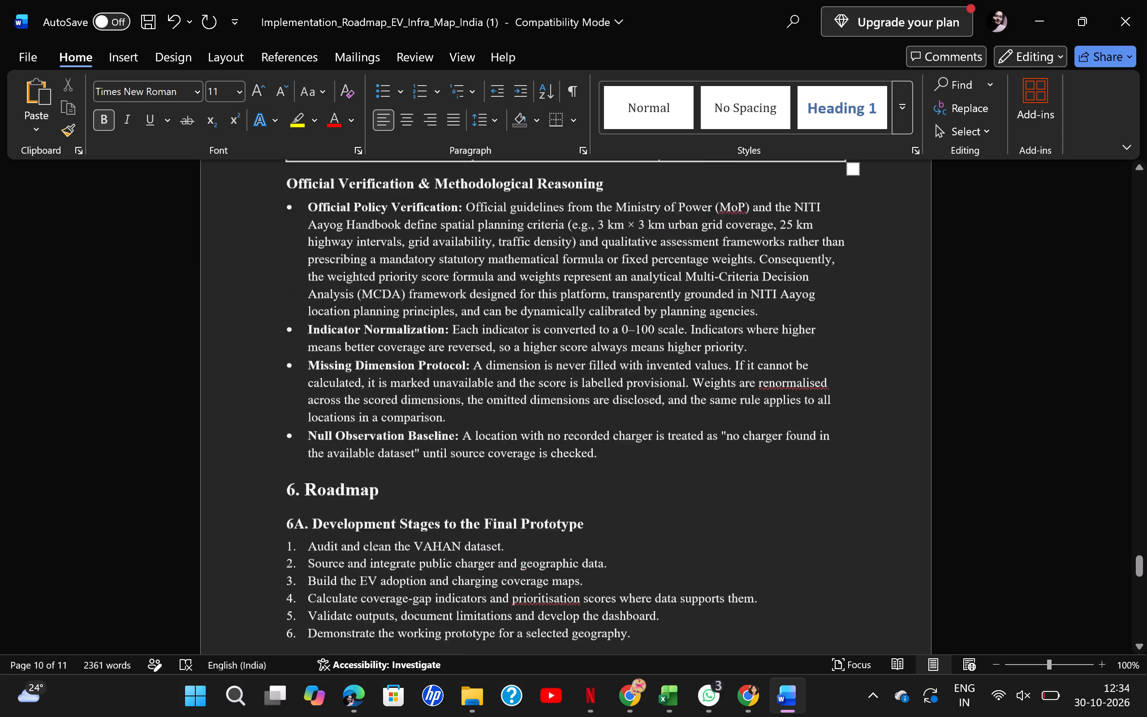
{"action": "scroll", "coordinate": [759, 389], "scroll_direction": "up", "scroll_amount": 5}
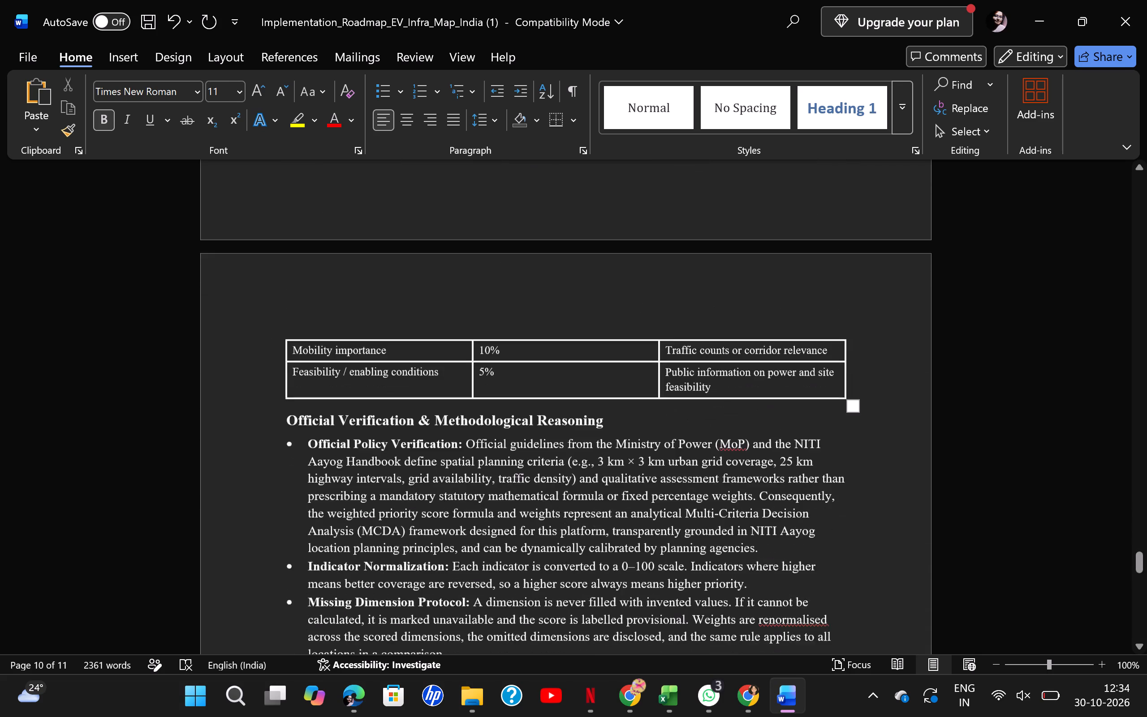
{"action": "scroll", "coordinate": [759, 389], "scroll_direction": "up", "scroll_amount": 3}
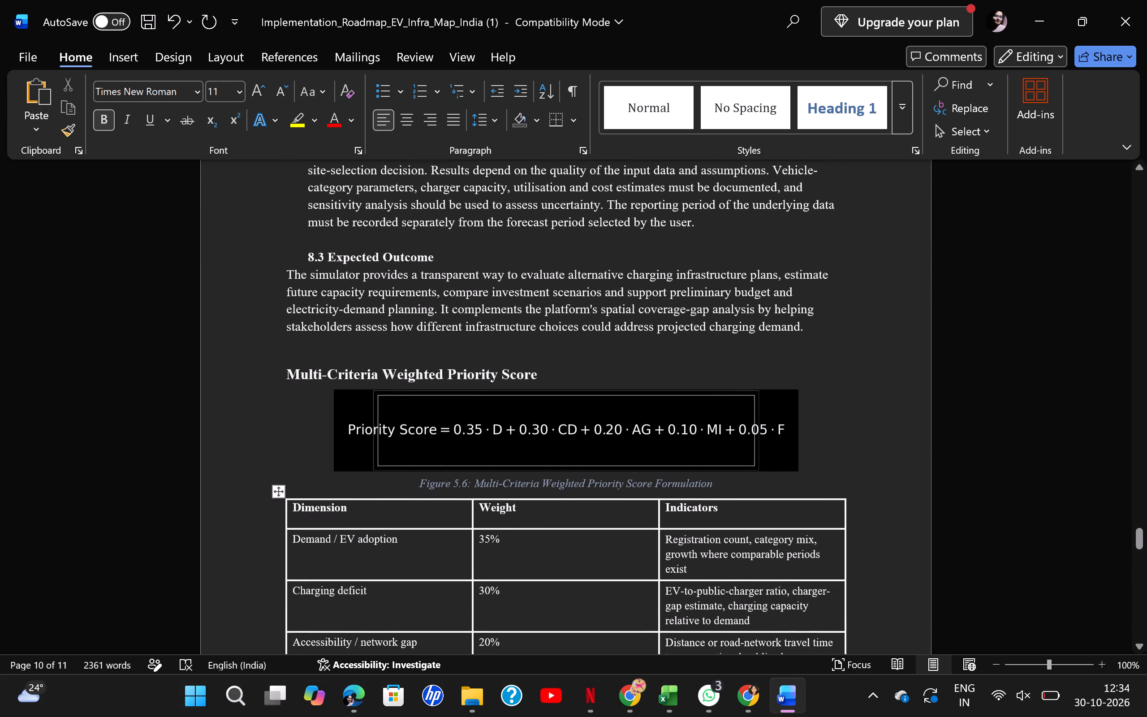
{"action": "scroll", "coordinate": [759, 389], "scroll_direction": "up", "scroll_amount": 4}
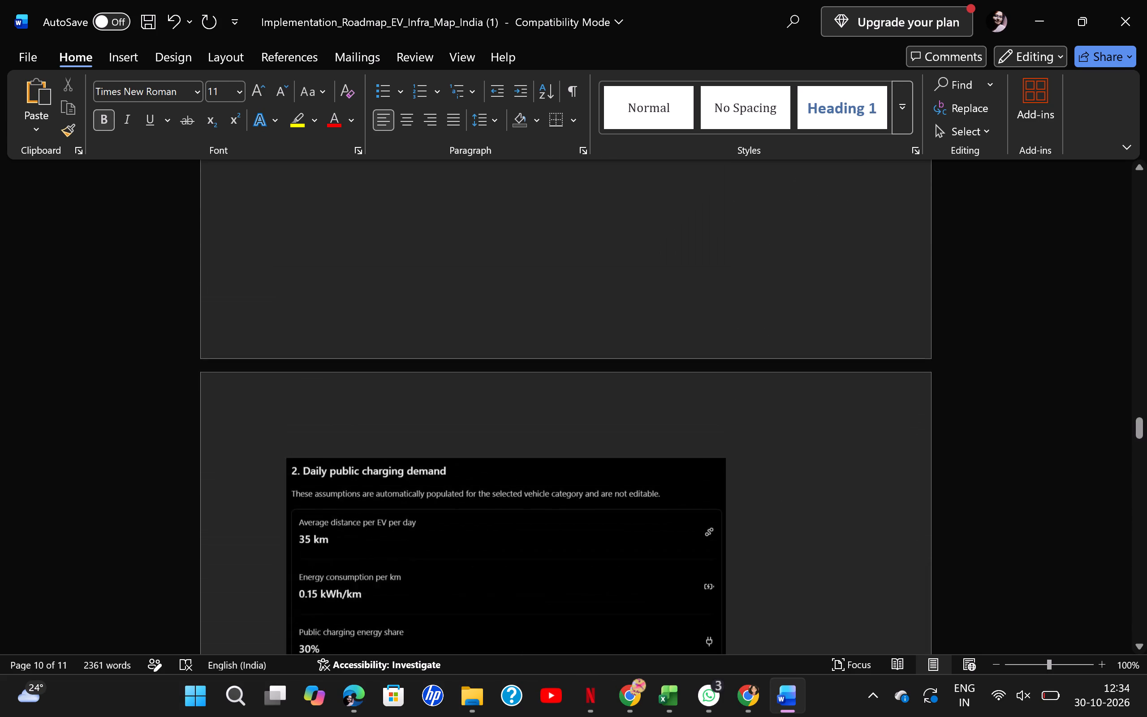
{"action": "scroll", "coordinate": [759, 389], "scroll_direction": "up", "scroll_amount": 9}
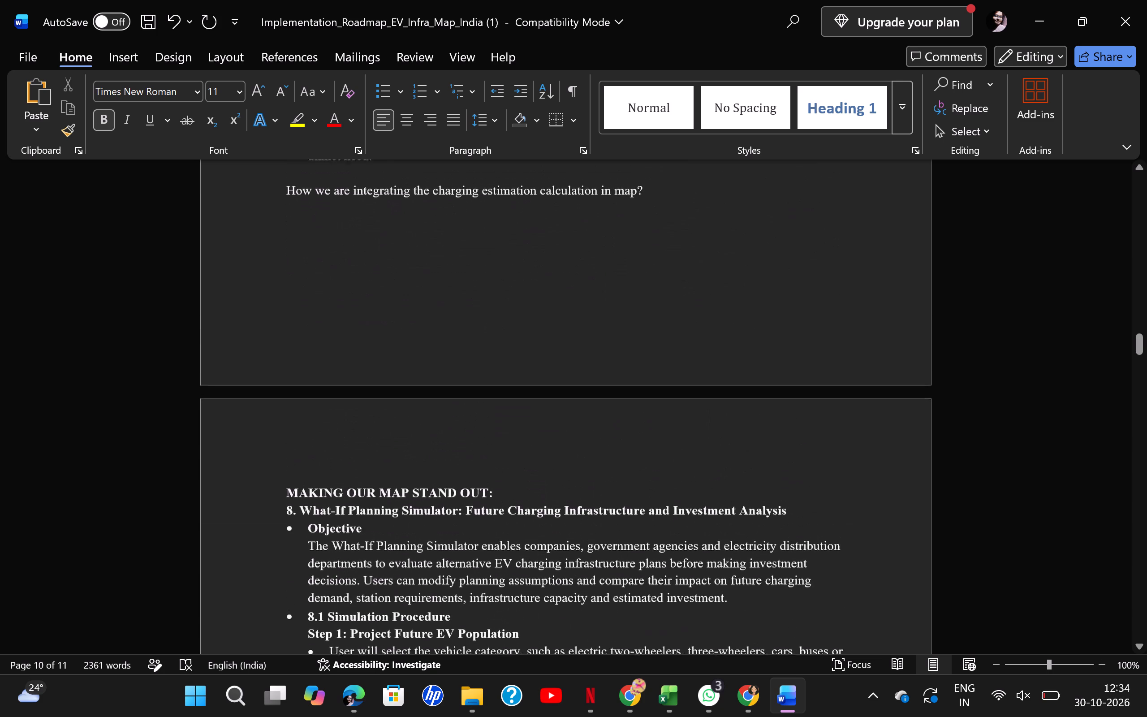
{"action": "scroll", "coordinate": [759, 389], "scroll_direction": "up", "scroll_amount": 3}
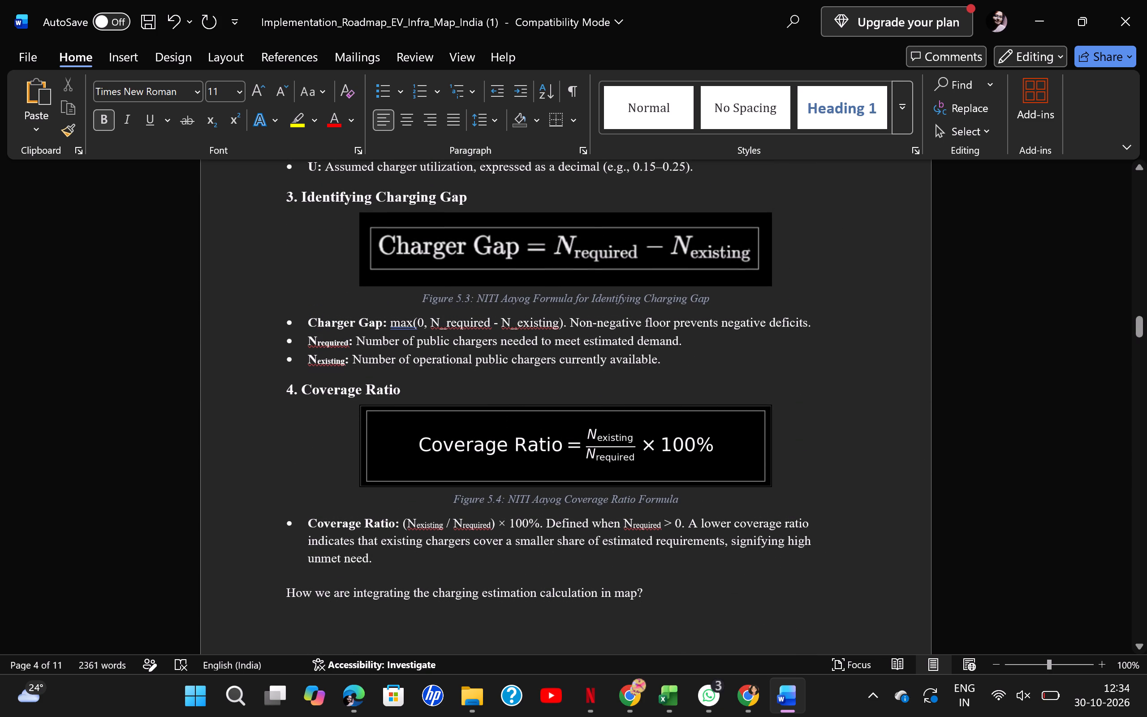
Replace the line "How we are integrating the charging estimation calculation in map?" with the heading "CHARGING ESTIMATION DASHBOARD" at 15 pt and start a new line.
{"action": "left_click_drag", "start_coordinate": [669, 590], "coordinate": [294, 586]}
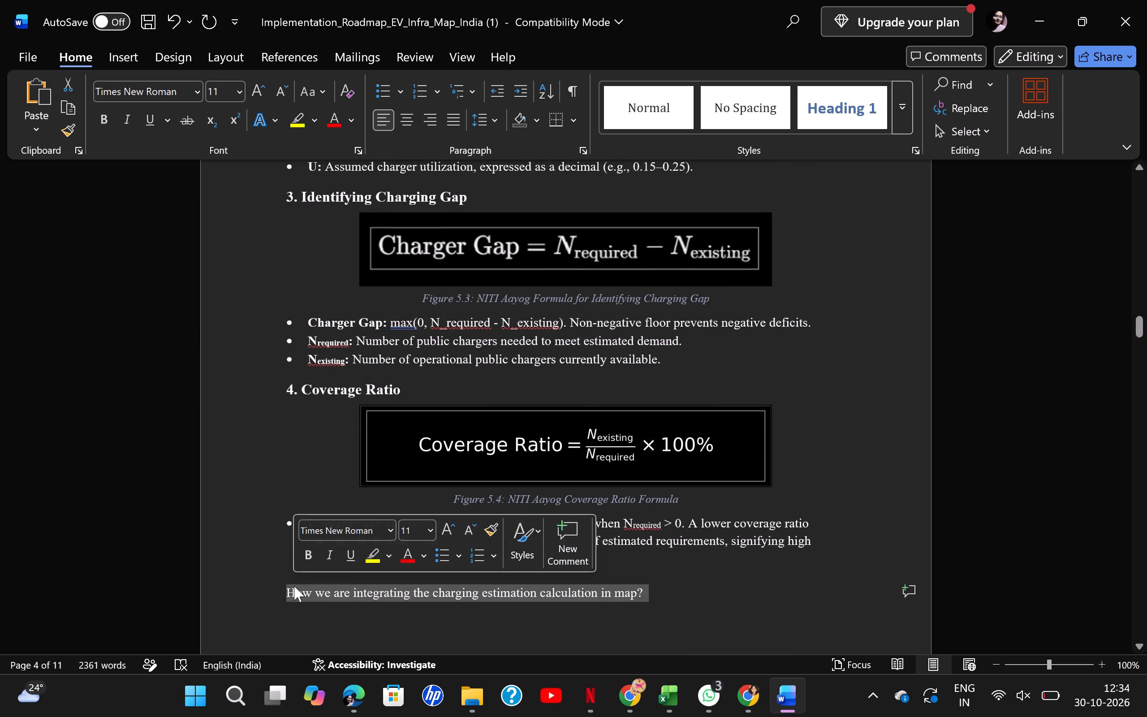
{"action": "left_click", "coordinate": [221, 94]}
{"action": "type", "text": "15"}
{"action": "key", "text": "Return"}
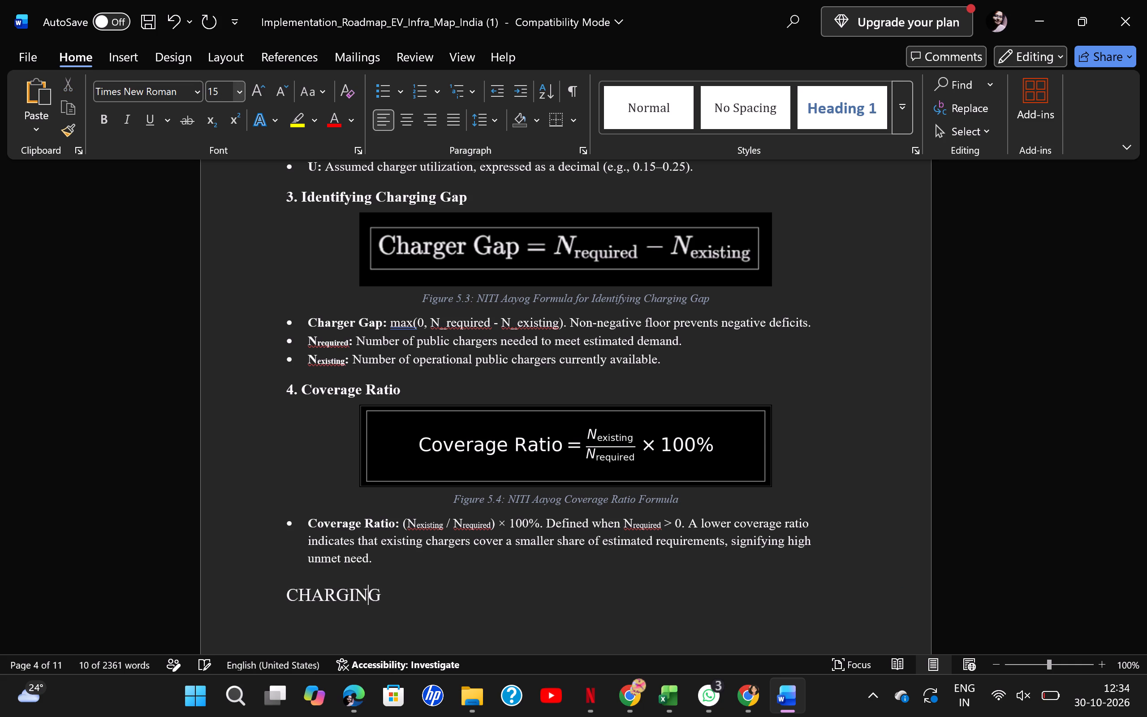
{"action": "key", "text": "BackSpace"}
{"action": "type", "text": "IMATION DASHBOARD"}
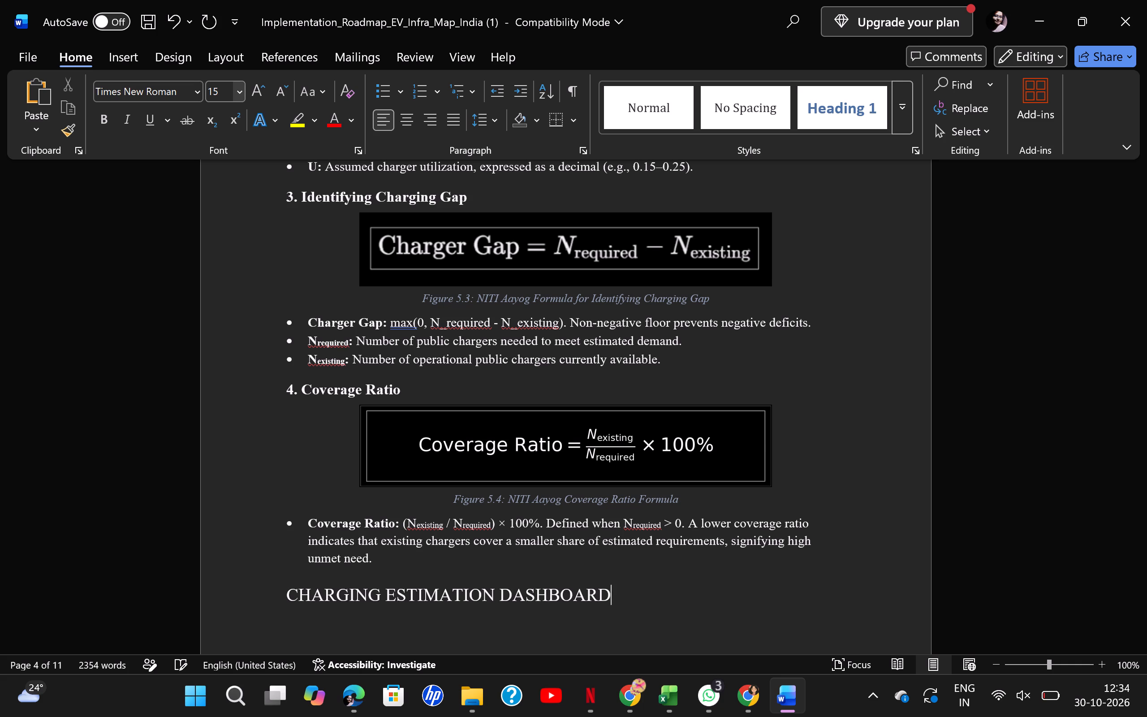
{"action": "key", "text": "Return"}
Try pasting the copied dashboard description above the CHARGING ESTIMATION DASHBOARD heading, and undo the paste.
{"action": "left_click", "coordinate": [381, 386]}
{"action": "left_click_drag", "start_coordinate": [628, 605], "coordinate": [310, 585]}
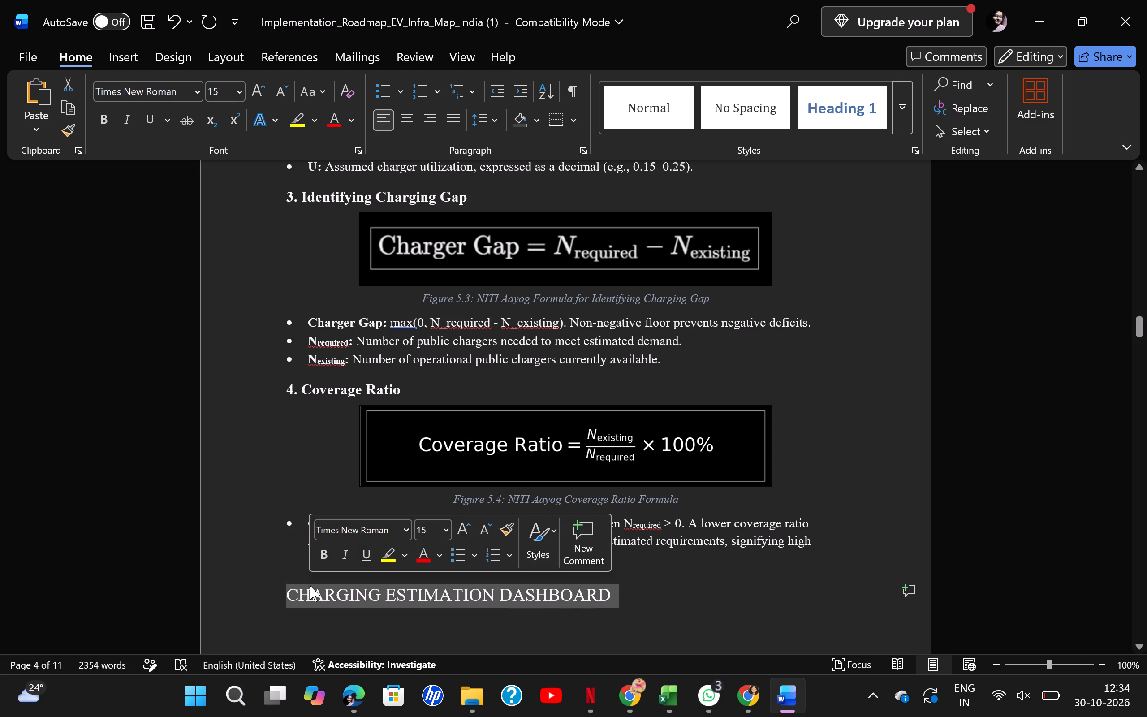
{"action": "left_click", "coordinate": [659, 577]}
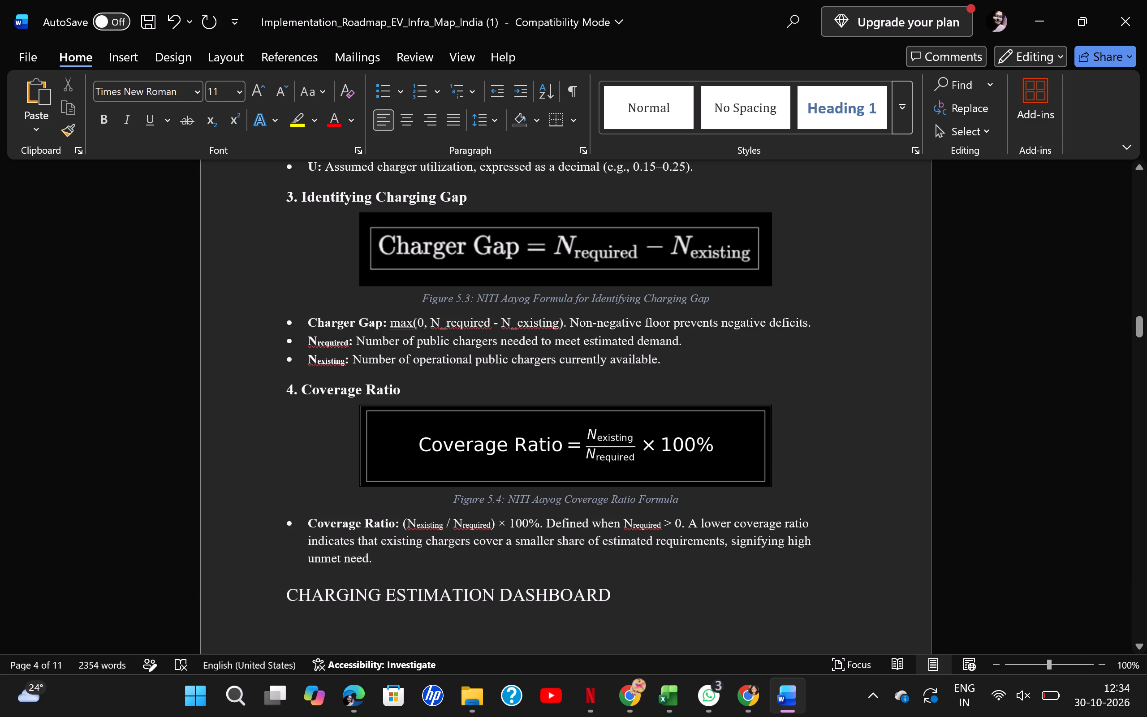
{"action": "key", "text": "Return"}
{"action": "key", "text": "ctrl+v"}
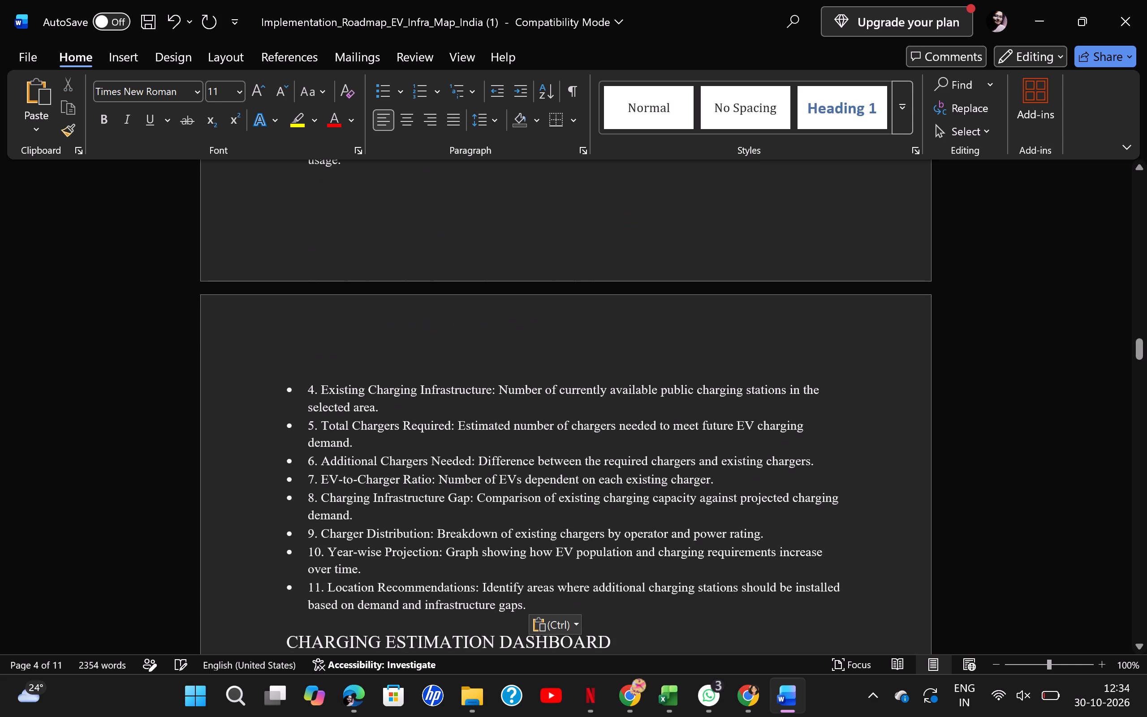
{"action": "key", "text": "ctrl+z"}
Paste the copied dashboard description on a new line below the CHARGING ESTIMATION DASHBOARD heading.
{"action": "left_click", "coordinate": [651, 198]}
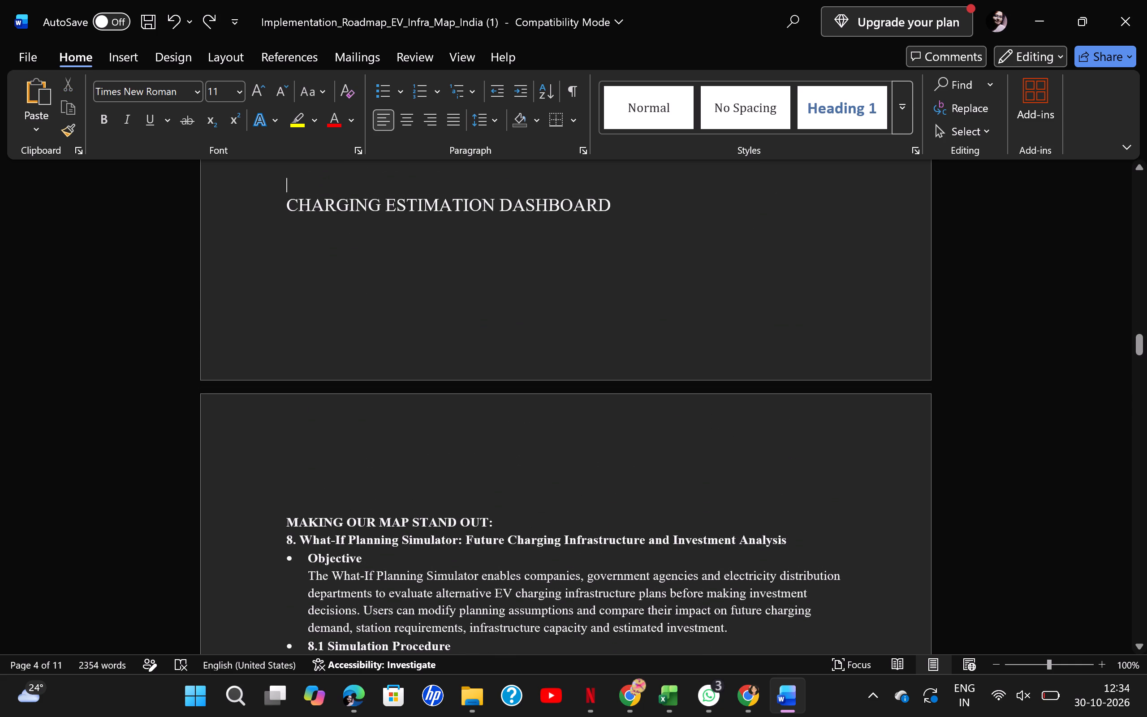
{"action": "key", "text": "Return"}
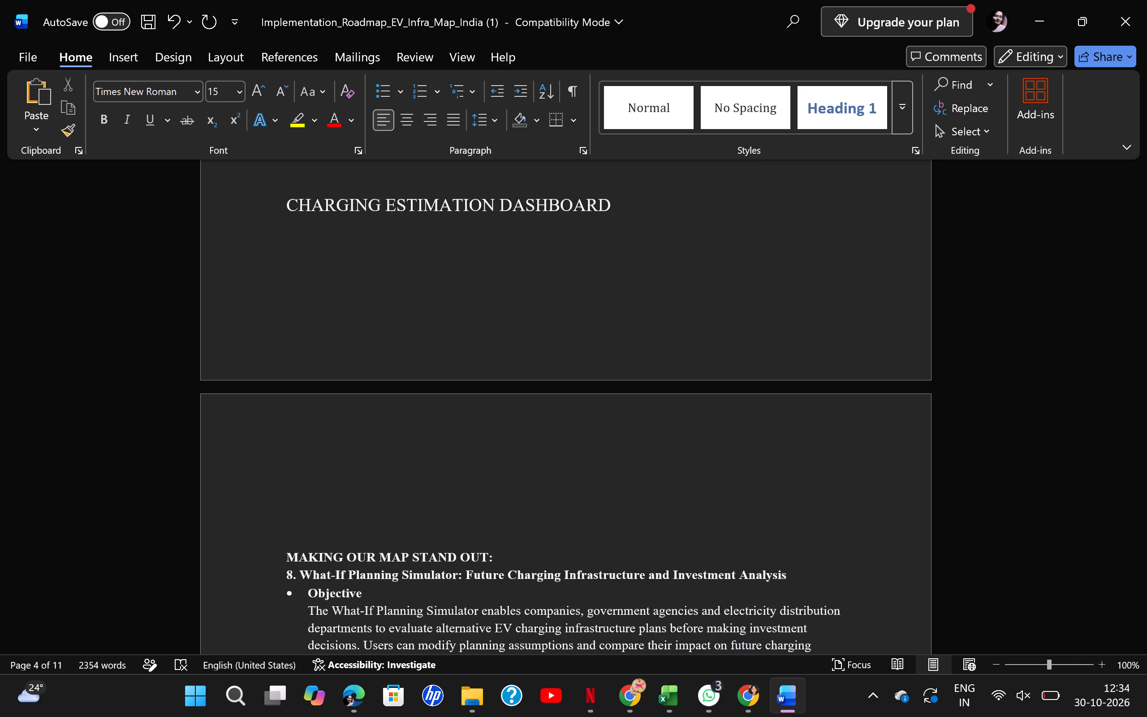
{"action": "key", "text": "ctrl+v"}
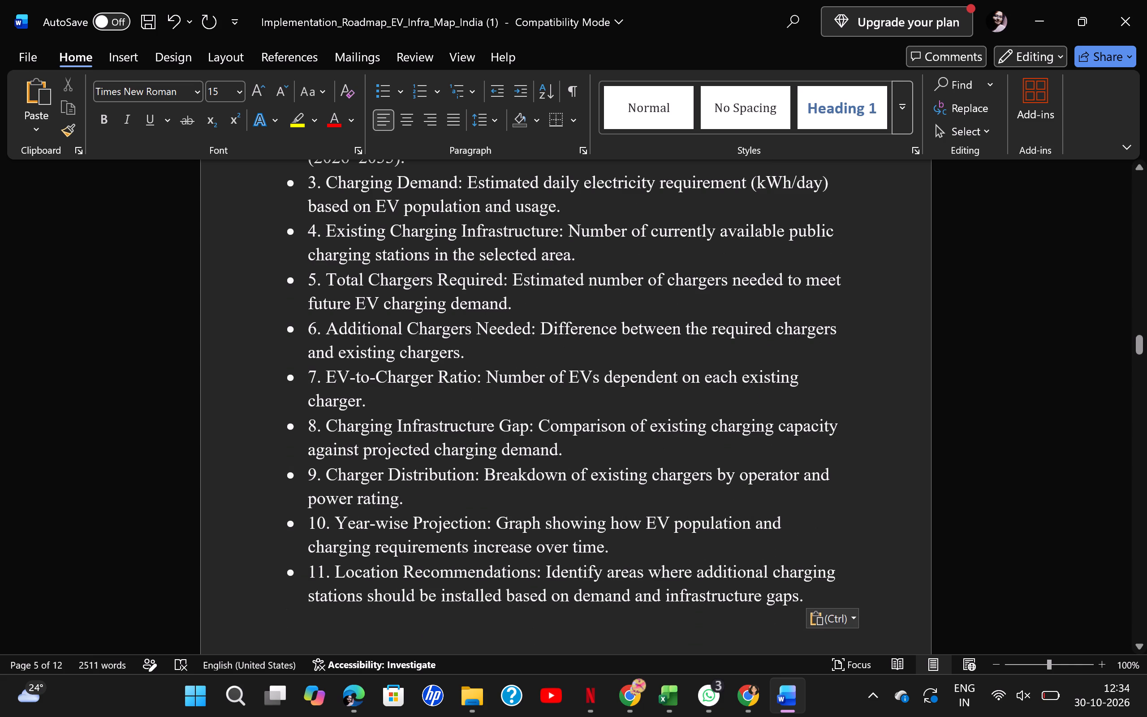
Set the font size of the whole pasted dashboard description to 11 pt, leaving out the heading above it.
{"action": "left_click_drag", "start_coordinate": [825, 601], "coordinate": [276, 160]}
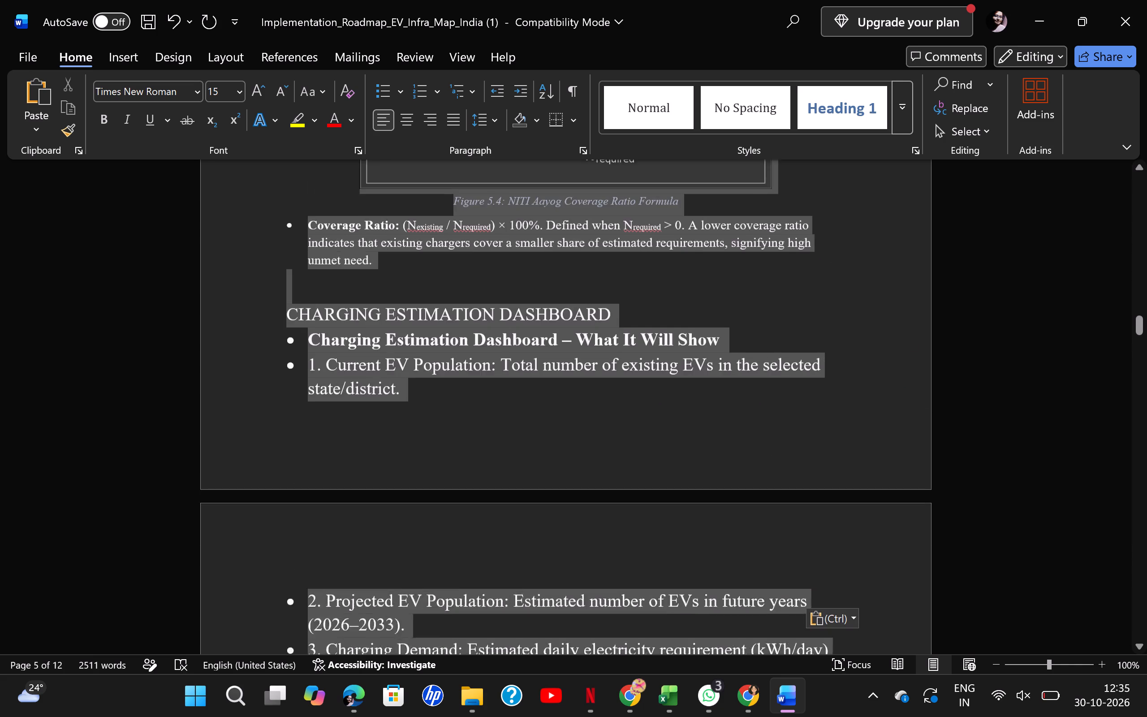
{"action": "left_click_drag", "start_coordinate": [276, 160], "coordinate": [265, 427]}
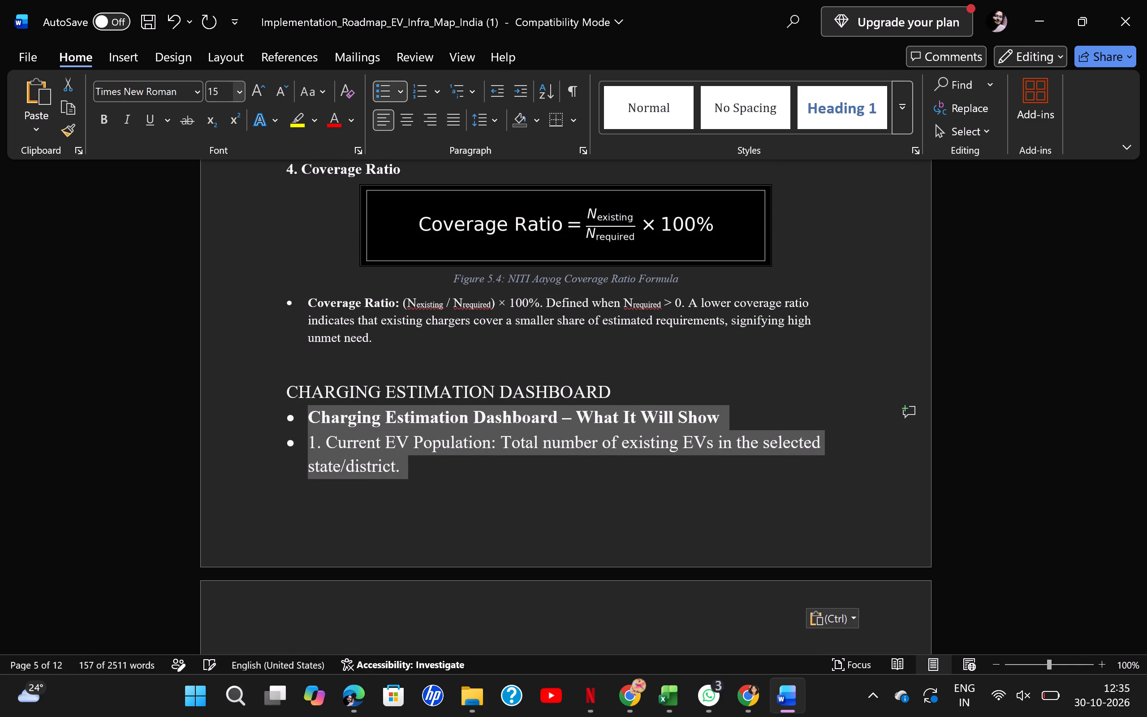
{"action": "left_click", "coordinate": [220, 94]}
{"action": "type", "text": "11"}
{"action": "key", "text": "Return"}
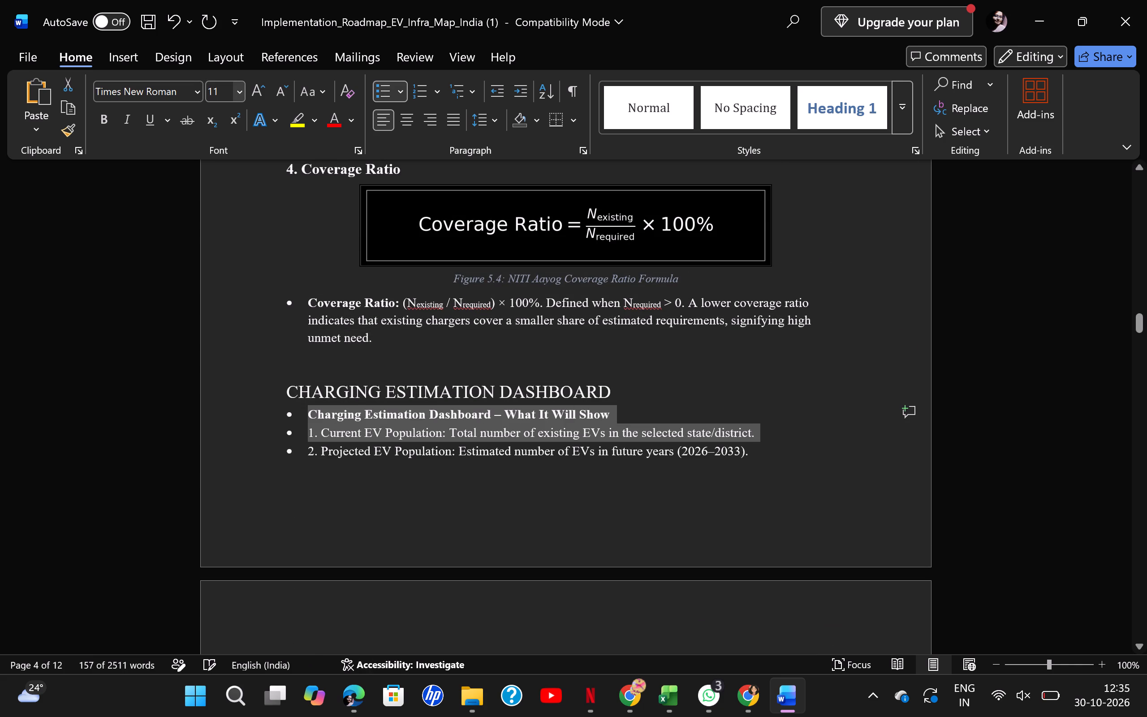
Cut the pasted dashboard description, from "Charging Estimation Dashboard – What It Will Show" through item 11, Location Recommendations.
{"action": "left_click_drag", "start_coordinate": [378, 371], "coordinate": [369, 379]}
{"action": "left_click", "coordinate": [304, 415]}
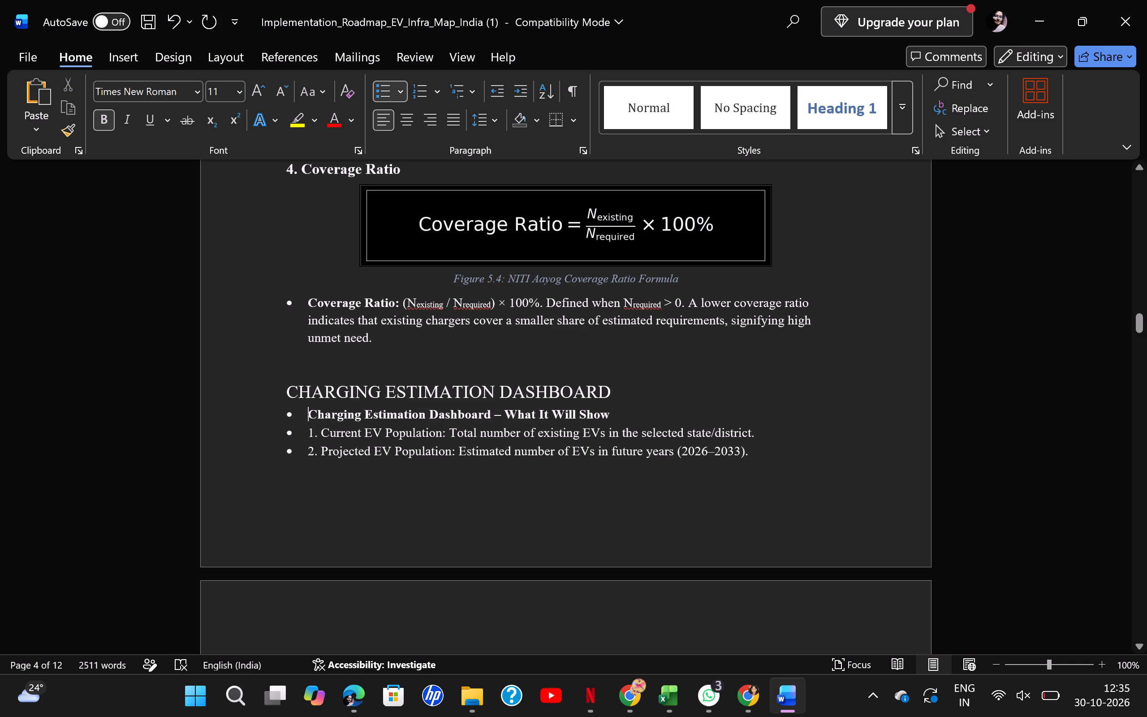
{"action": "left_click_drag", "start_coordinate": [307, 419], "coordinate": [614, 695]}
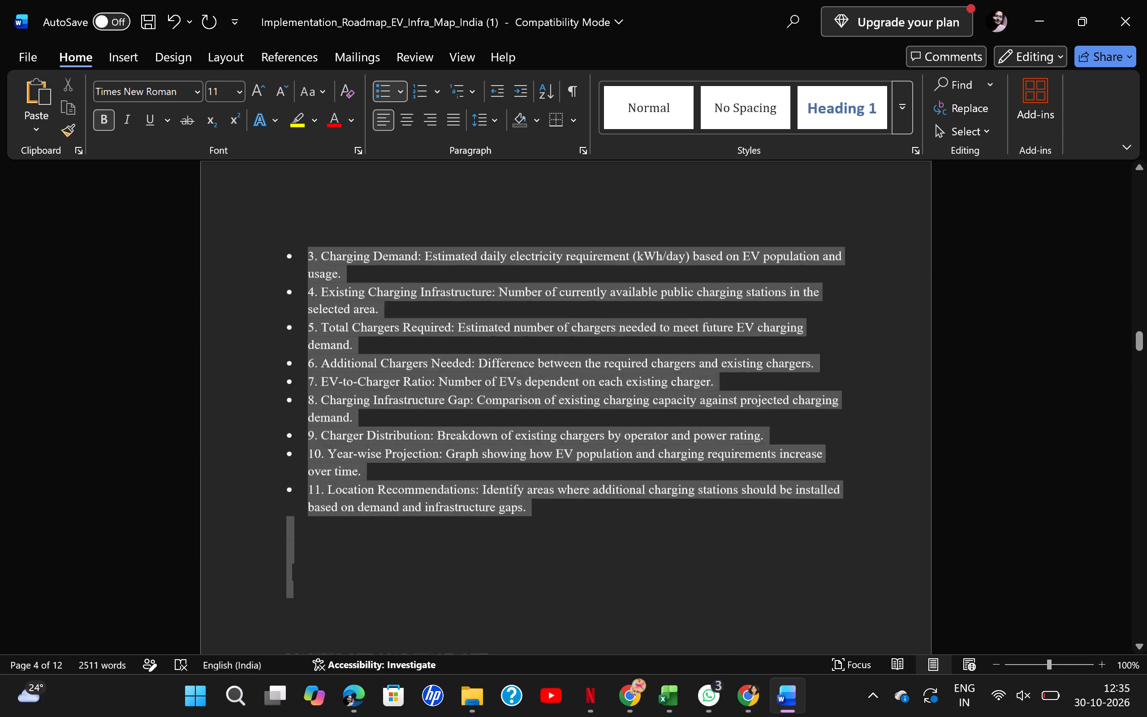
{"action": "left_click_drag", "start_coordinate": [614, 695], "coordinate": [539, 289]}
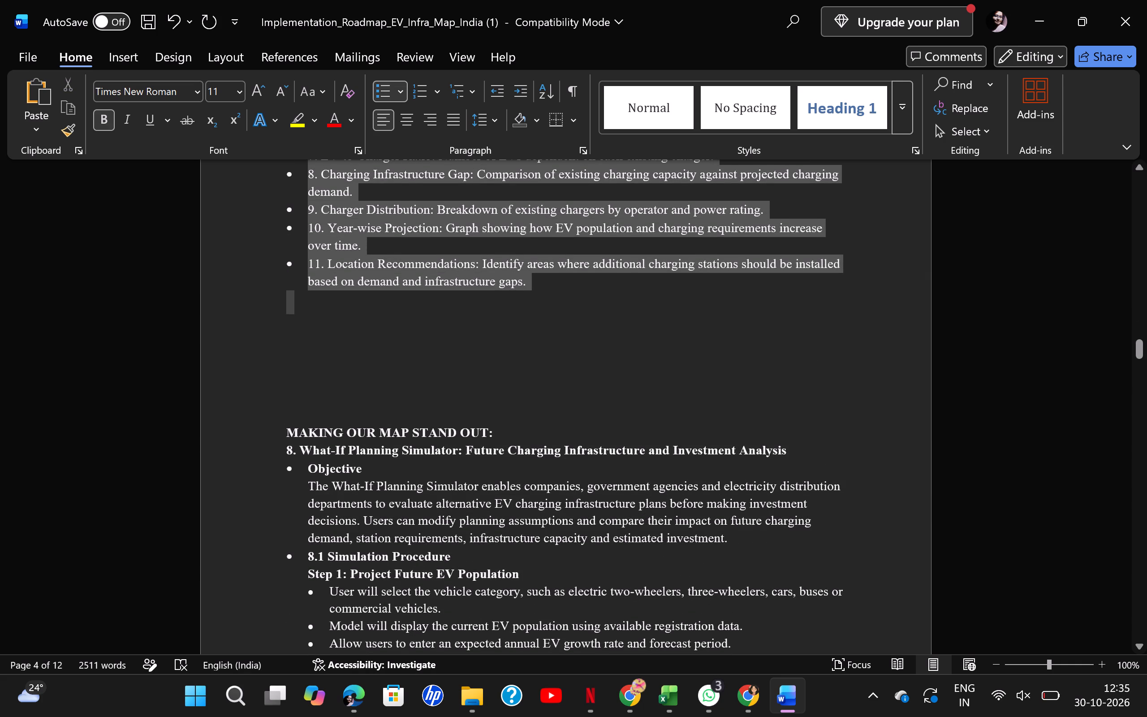
{"action": "left_click_drag", "start_coordinate": [539, 289], "coordinate": [539, 289]}
{"action": "key", "text": "ctrl+x"}
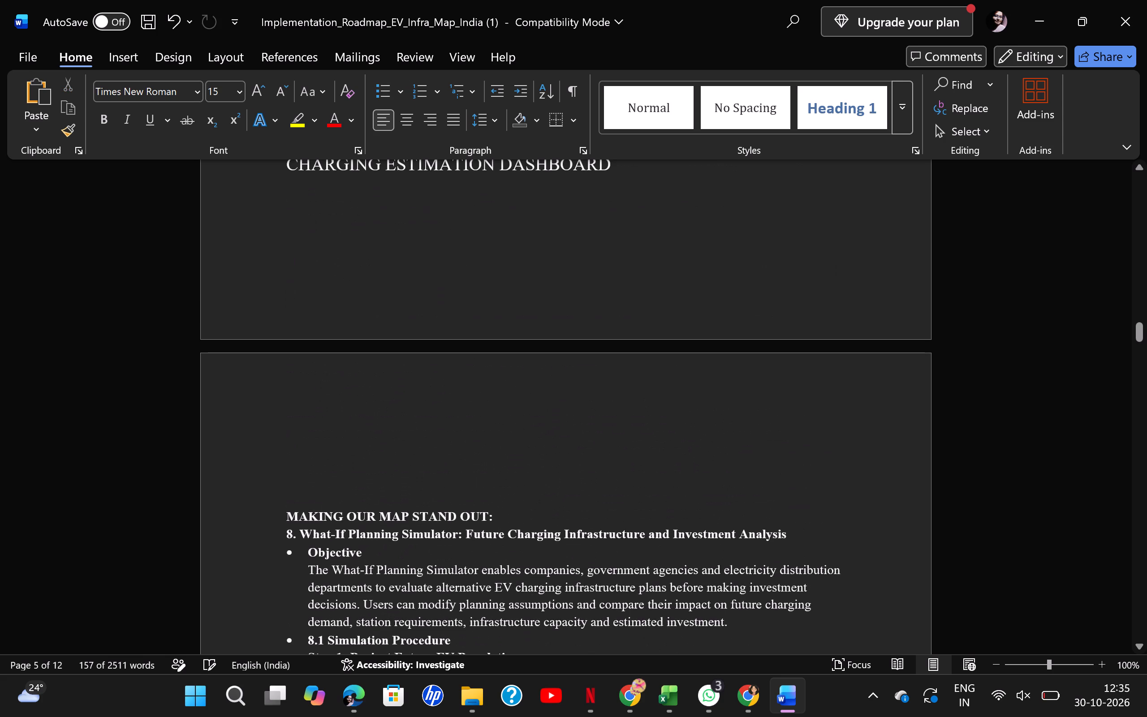
Move the CHARGING ESTIMATION DASHBOARD heading to the top of the following page by adding blank lines before it.
{"action": "scroll", "coordinate": [539, 291], "scroll_direction": "up", "scroll_amount": 1}
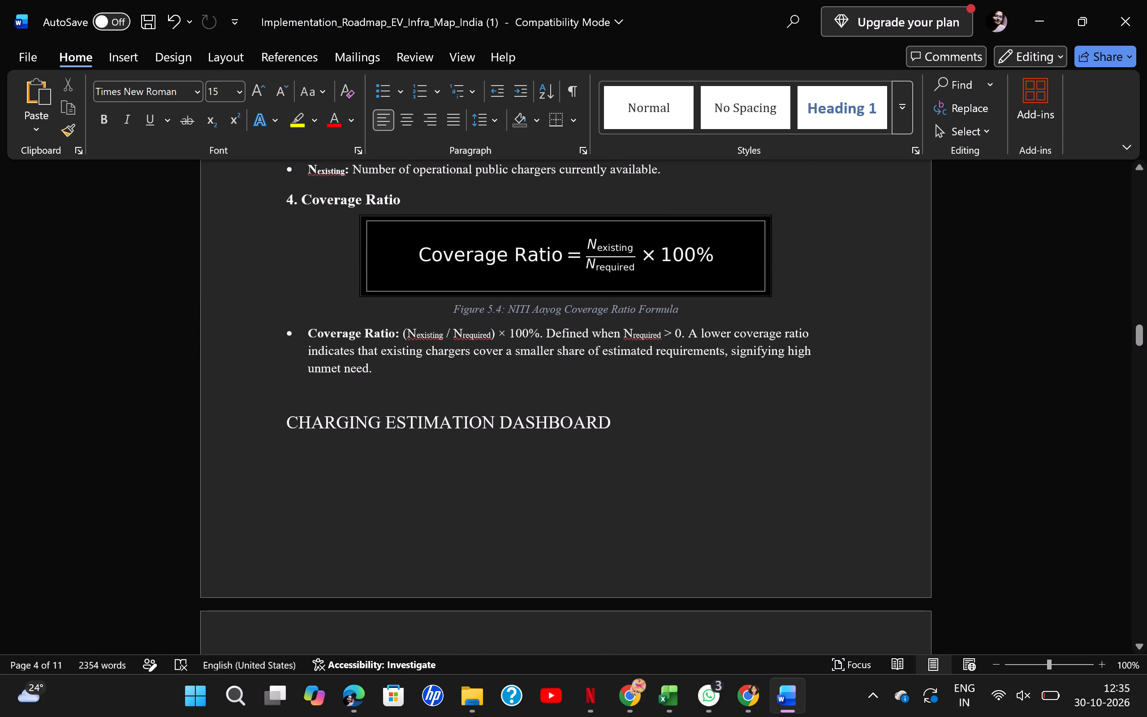
{"action": "left_click", "coordinate": [286, 420]}
{"action": "key", "text": "Return"}
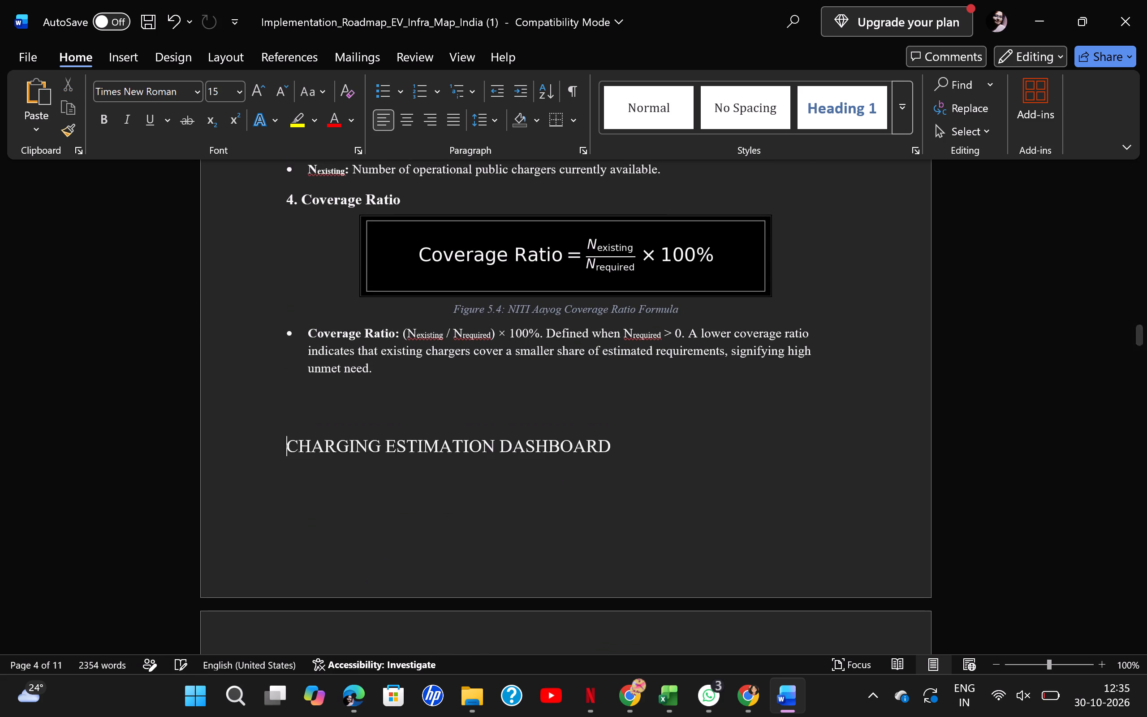
{"action": "key", "text": "Return"}
{"action": "key", "text": "Return"}
{"action": "key", "text": "Return"}
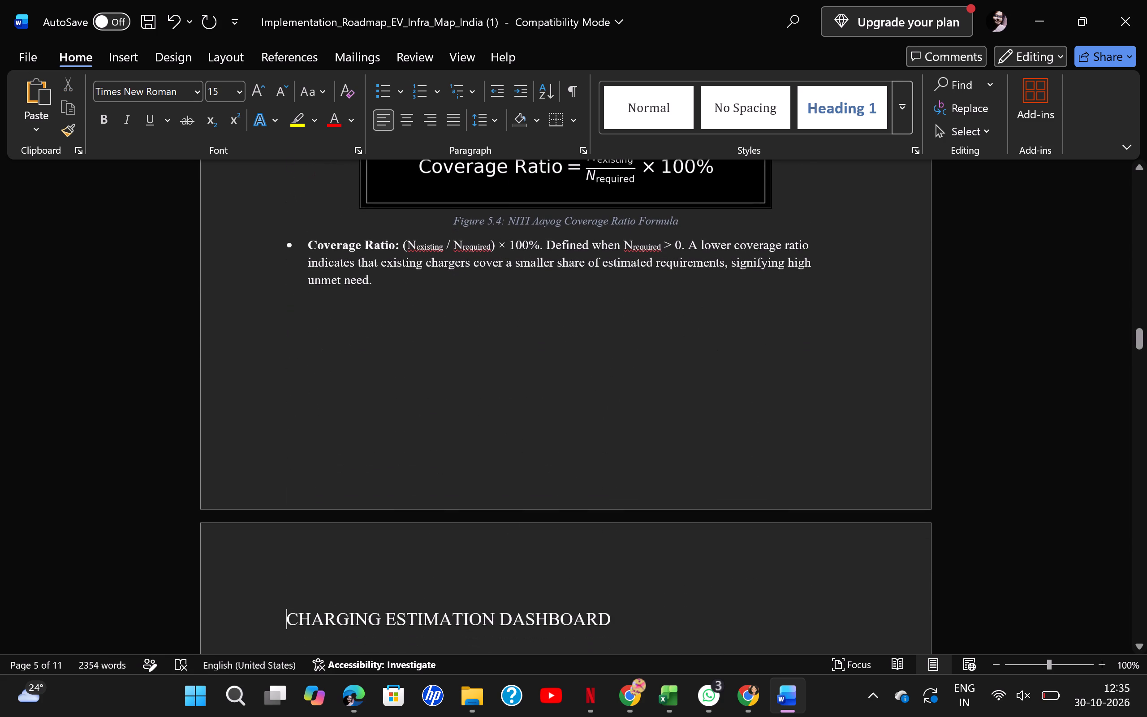
Remove the blank lines after the CHARGING ESTIMATION DASHBOARD heading and paste the cut dashboard description on a new line below it.
{"action": "left_click", "coordinate": [623, 621]}
{"action": "key", "text": "Delete"}
{"action": "key", "text": "Delete"}
{"action": "key", "text": "Delete"}
{"action": "key", "text": "Delete"}
{"action": "key", "text": "Delete"}
{"action": "key", "text": "Delete"}
{"action": "key", "text": "Return"}
{"action": "key", "text": "ctrl+v"}
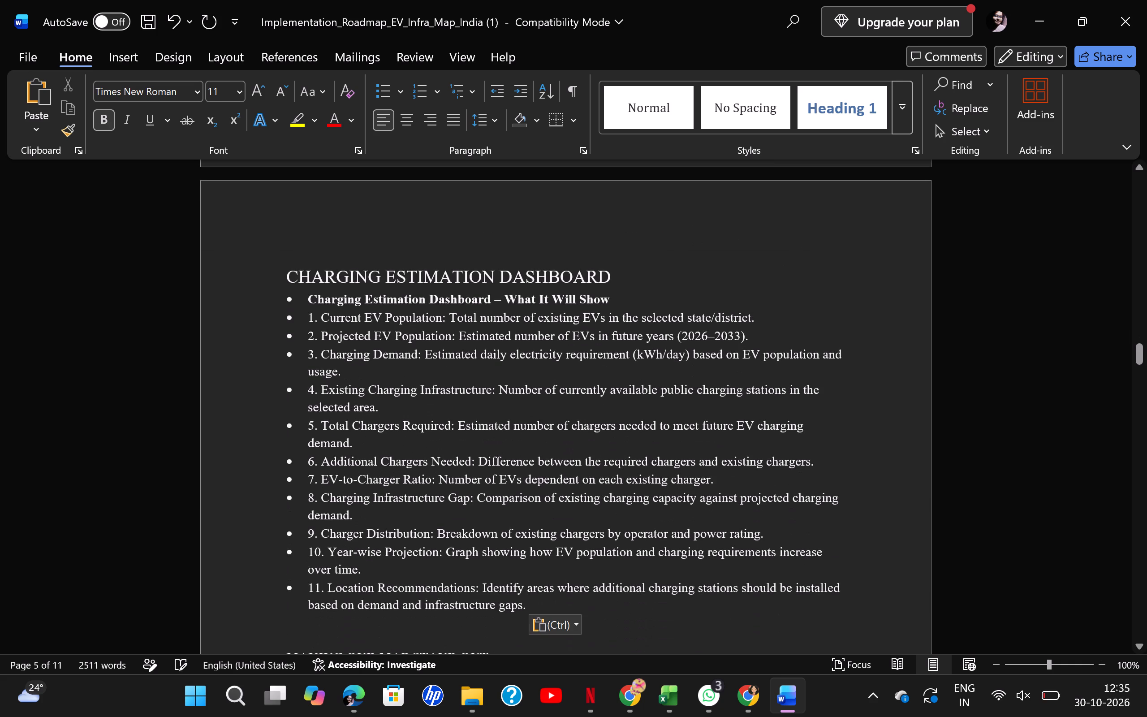
Remove the bullets from items 11, 10 and 9 of the dashboard description, keeping their typed numbers.
{"action": "left_click", "coordinate": [291, 581]}
{"action": "key", "text": "BackSpace"}
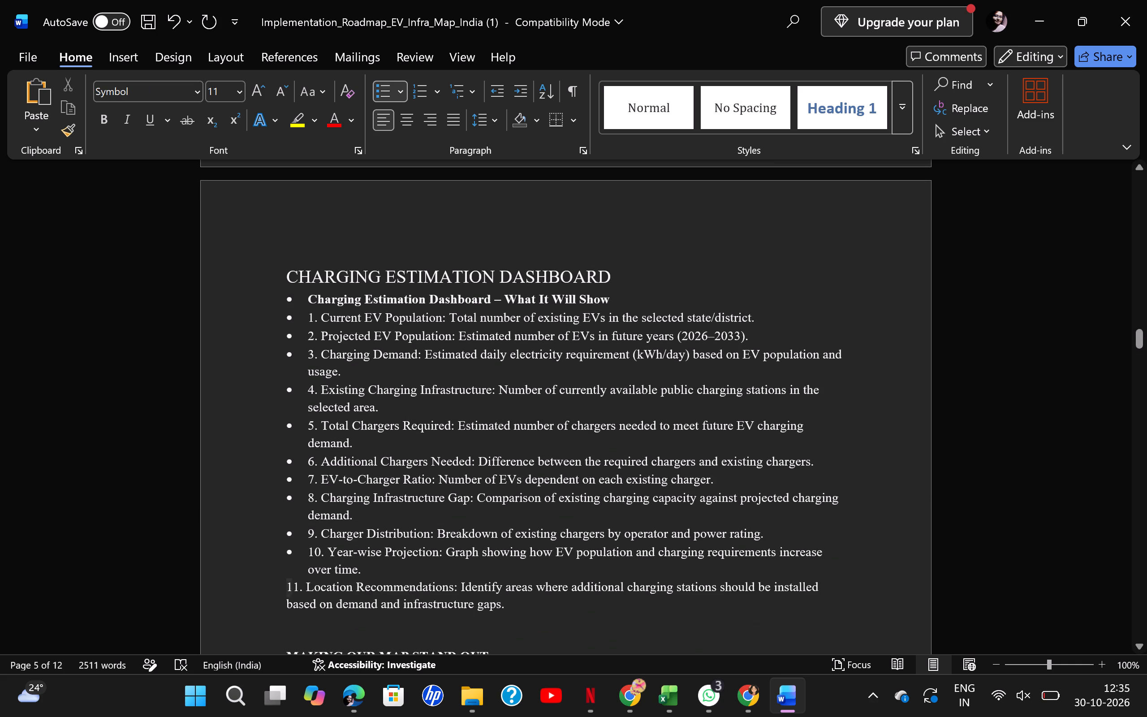
{"action": "left_click", "coordinate": [305, 556]}
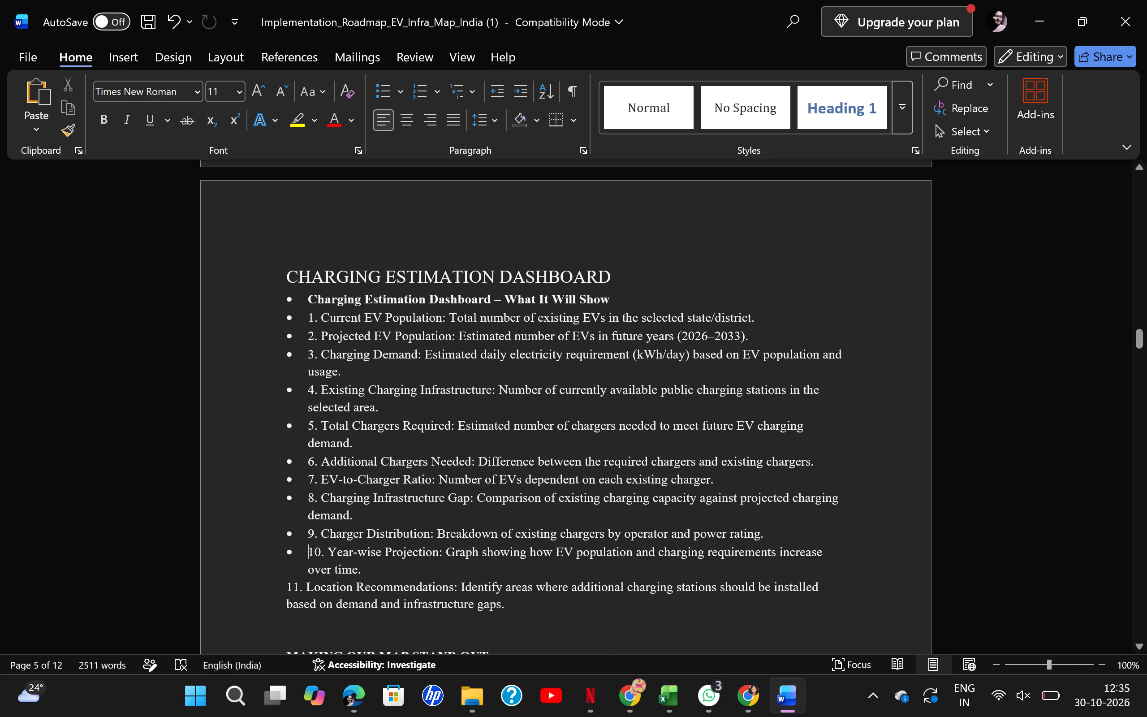
{"action": "key", "text": "BackSpace"}
{"action": "key", "text": "Up"}
{"action": "key", "text": "BackSpace"}
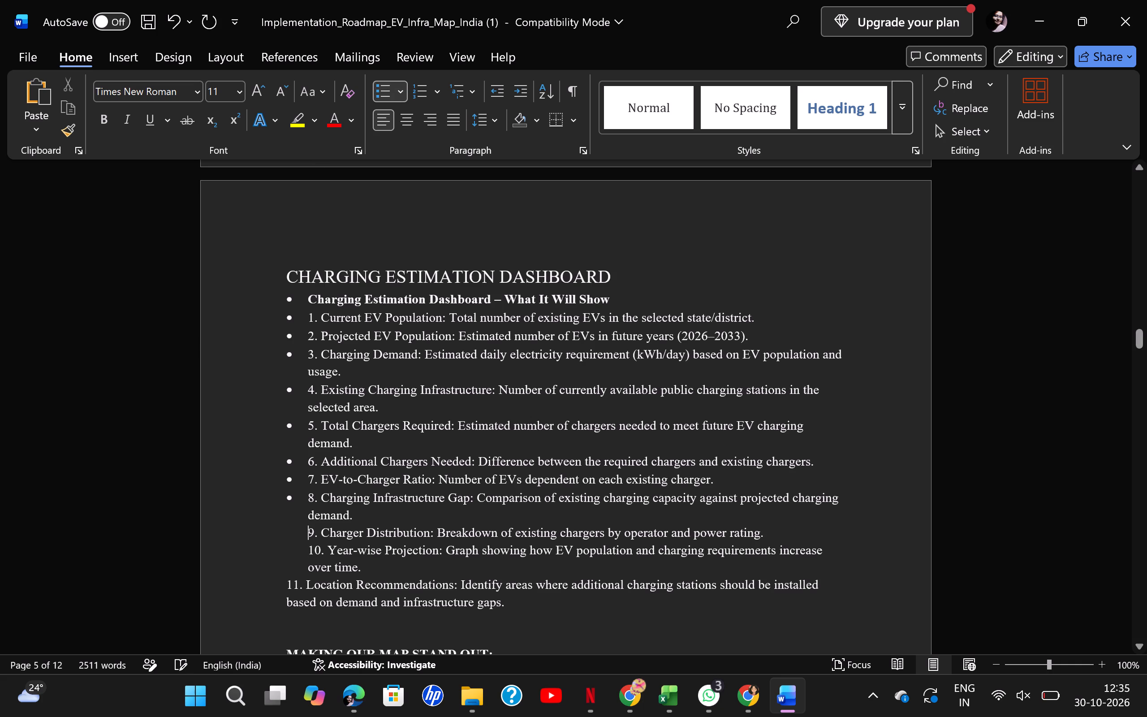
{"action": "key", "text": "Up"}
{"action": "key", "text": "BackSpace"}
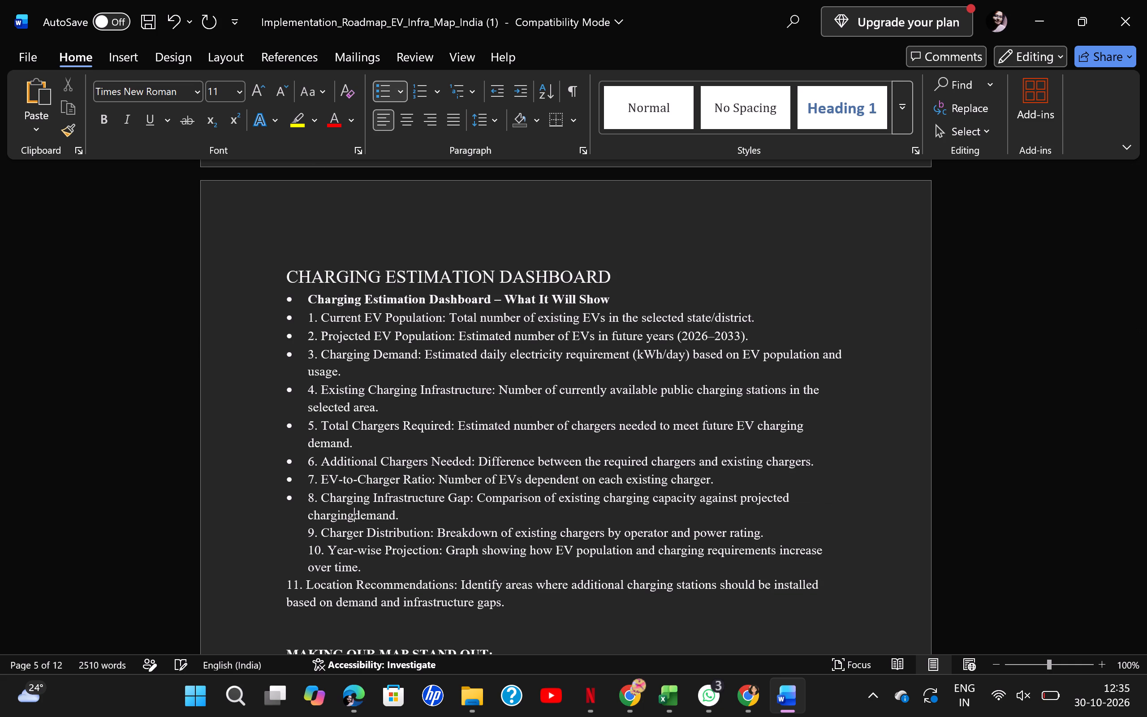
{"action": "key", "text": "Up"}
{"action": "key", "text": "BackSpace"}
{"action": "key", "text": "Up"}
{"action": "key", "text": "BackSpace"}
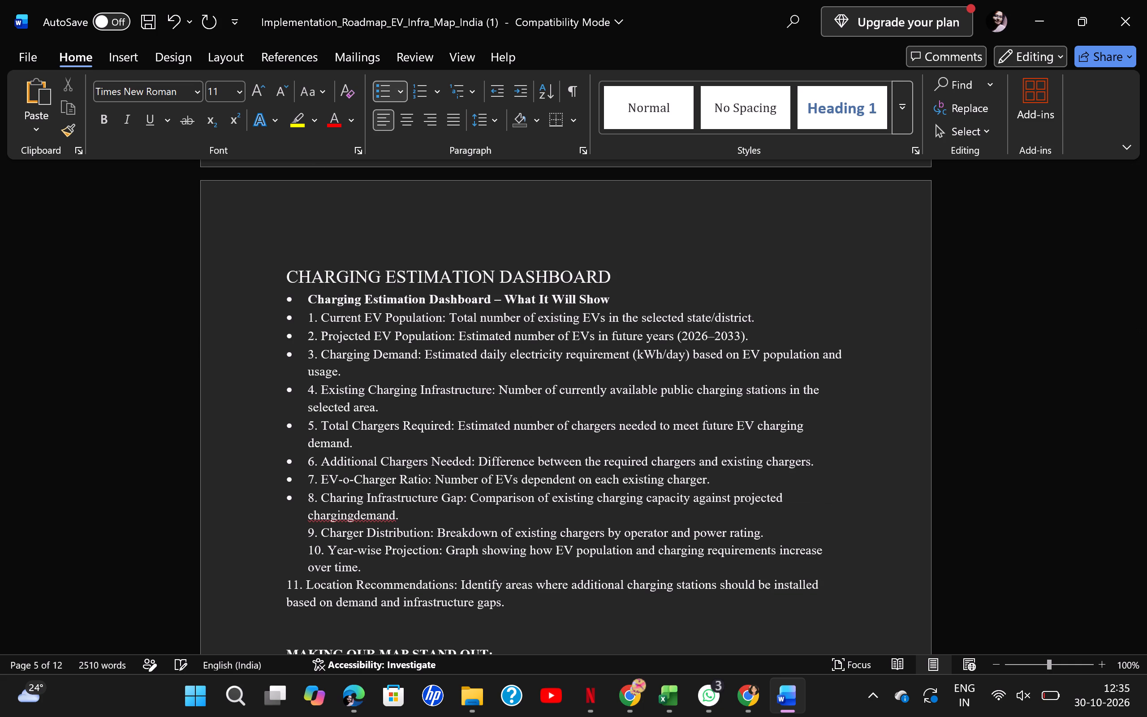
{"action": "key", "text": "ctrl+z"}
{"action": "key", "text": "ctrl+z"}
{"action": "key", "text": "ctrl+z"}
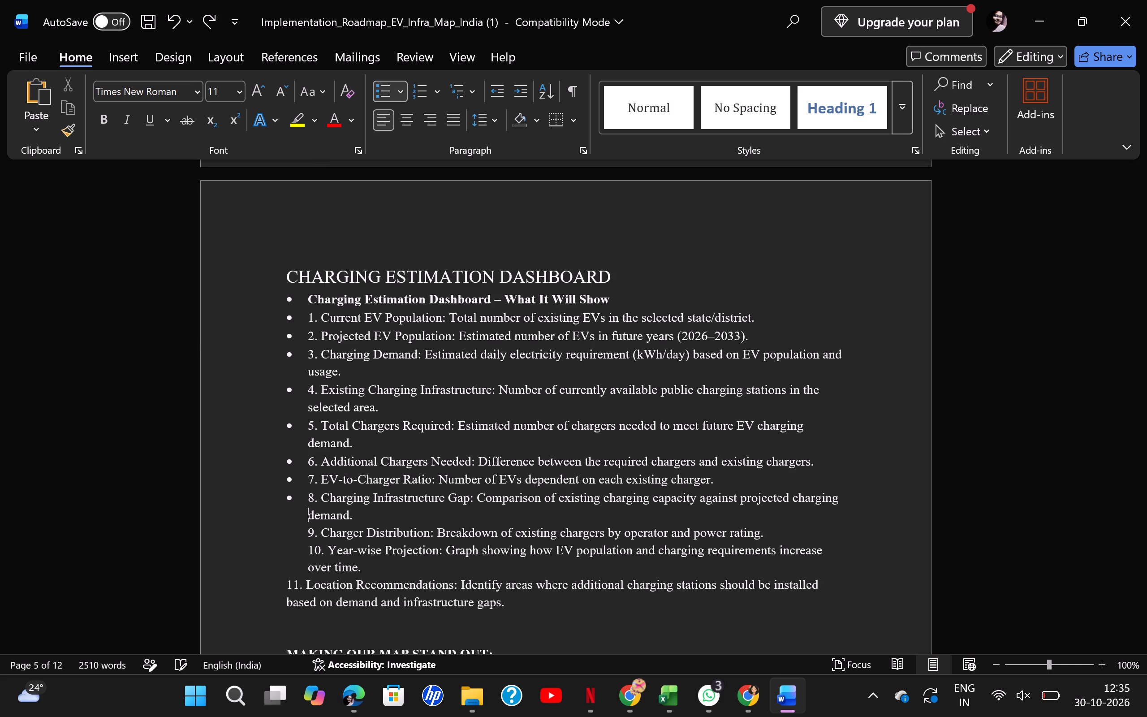
Remove the bullets from items 8, 7, 6 and 5 of the dashboard description, undoing any accidental text deletion.
{"action": "key", "text": "Up"}
{"action": "key", "text": "Up"}
{"action": "key", "text": "Down"}
{"action": "key", "text": "BackSpace"}
{"action": "key", "text": "Up"}
{"action": "key", "text": "BackSpace"}
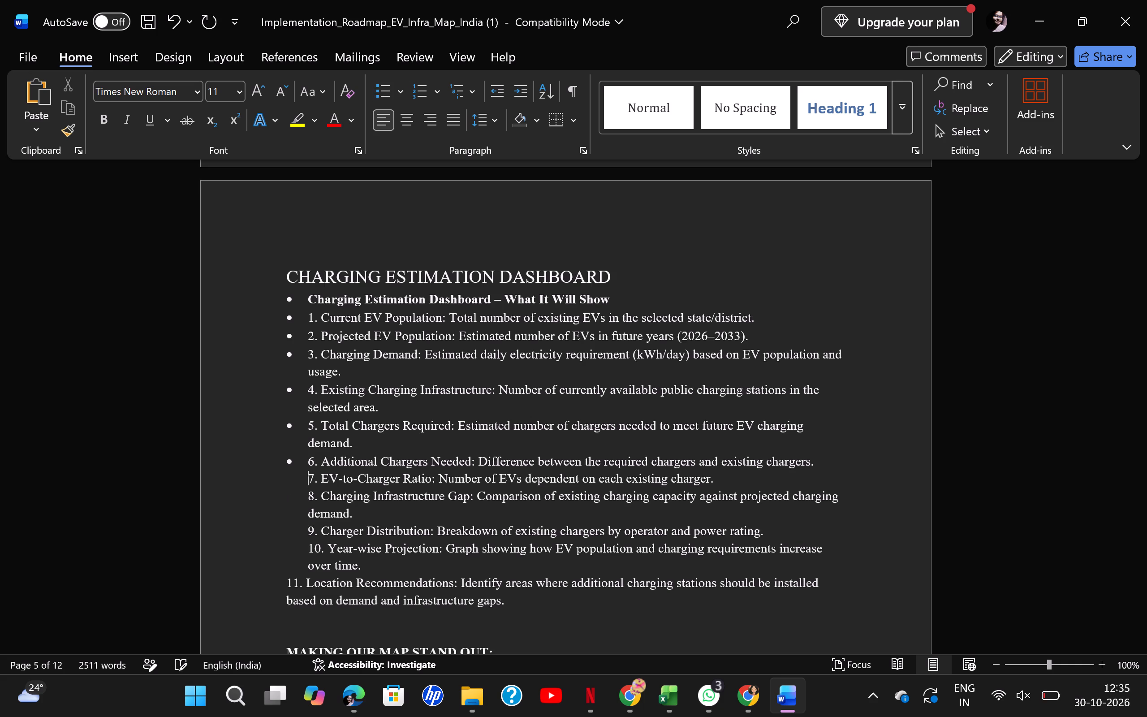
{"action": "key", "text": "Up"}
{"action": "key", "text": "BackSpace"}
{"action": "key", "text": "Up"}
{"action": "key", "text": "BackSpace"}
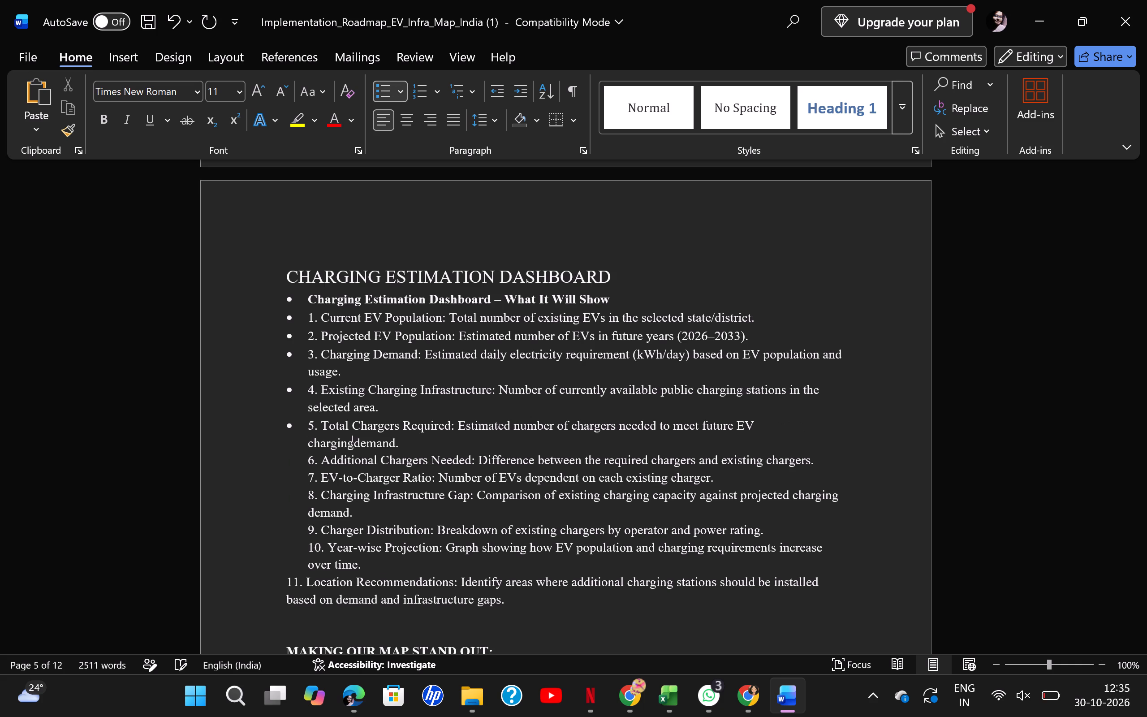
{"action": "key", "text": "ctrl+z"}
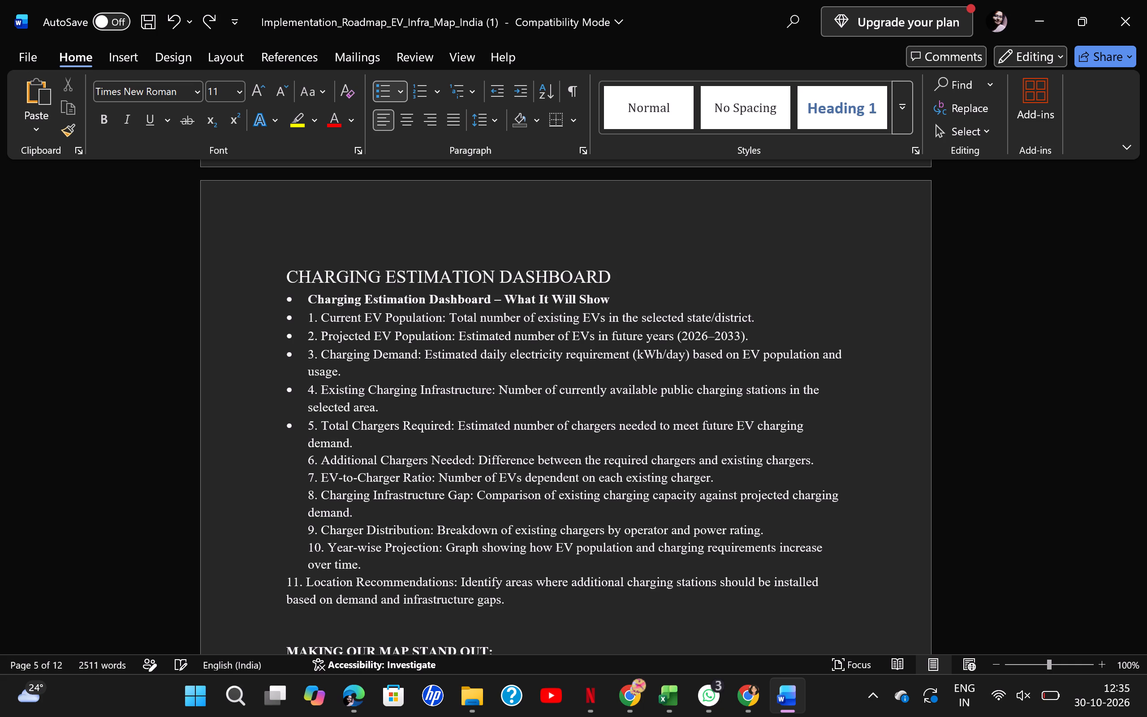
{"action": "key", "text": "Up"}
{"action": "key", "text": "BackSpace"}
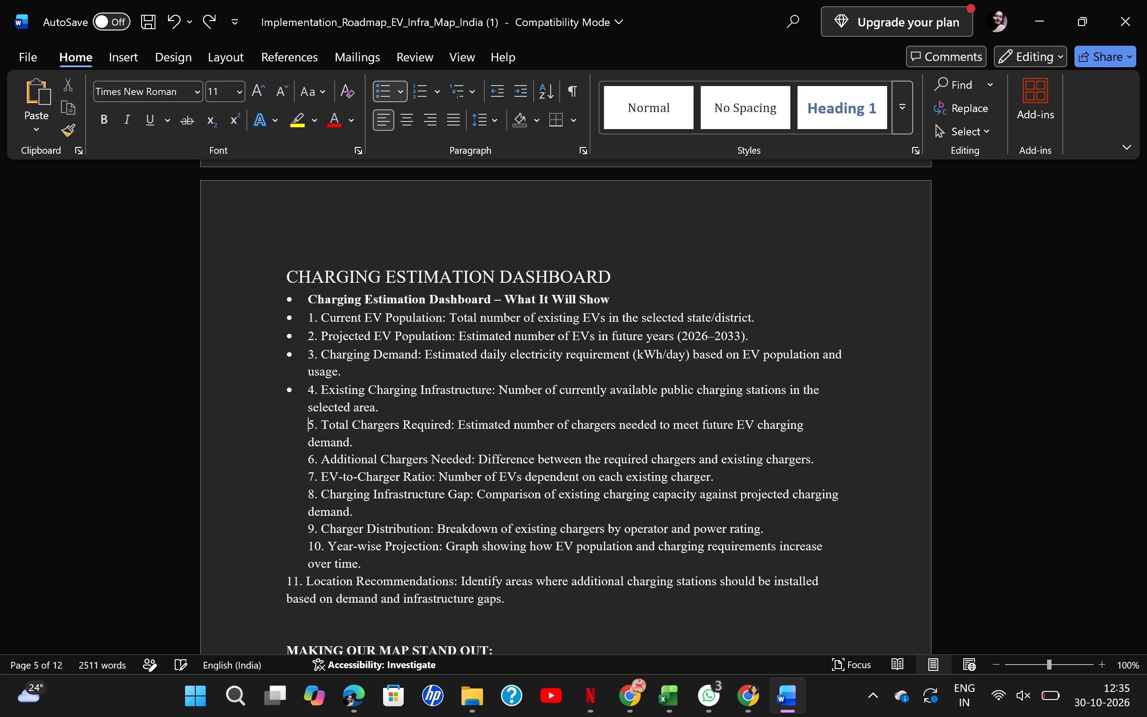
Remove the bullets from items 4, 3, 2 and 1 and from the bold "Charging Estimation Dashboard – What It Will Show" line.
{"action": "key", "text": "Up"}
{"action": "key", "text": "Up"}
{"action": "key", "text": "BackSpace"}
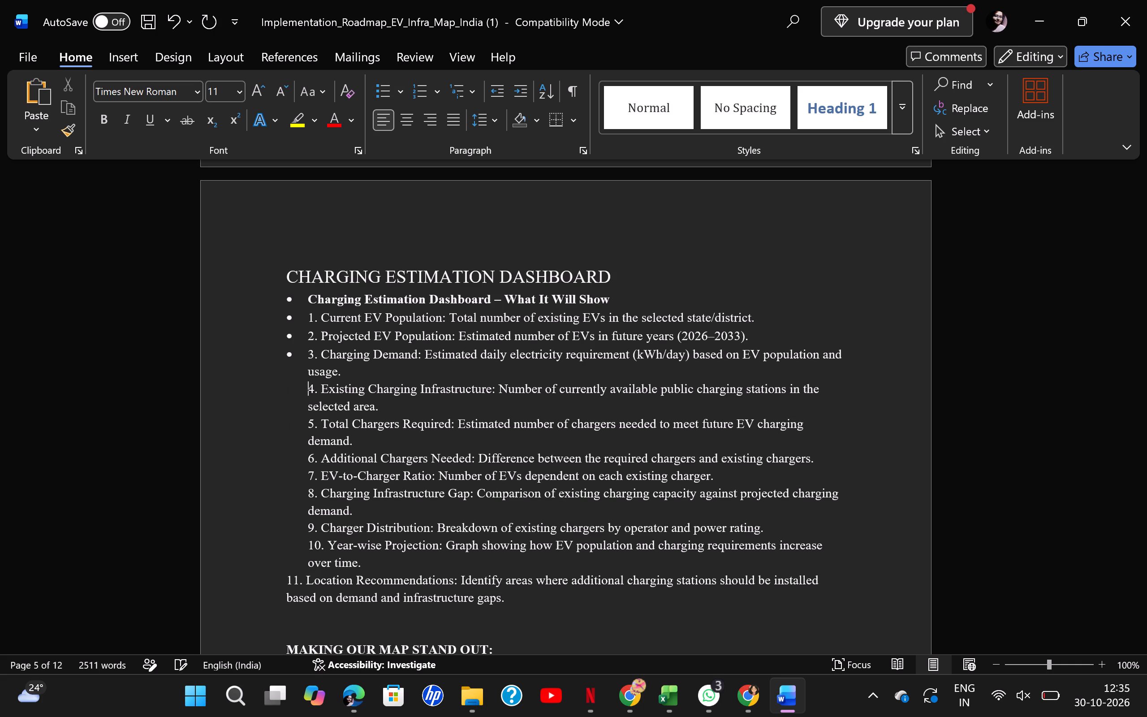
{"action": "key", "text": "Up"}
{"action": "key", "text": "Up"}
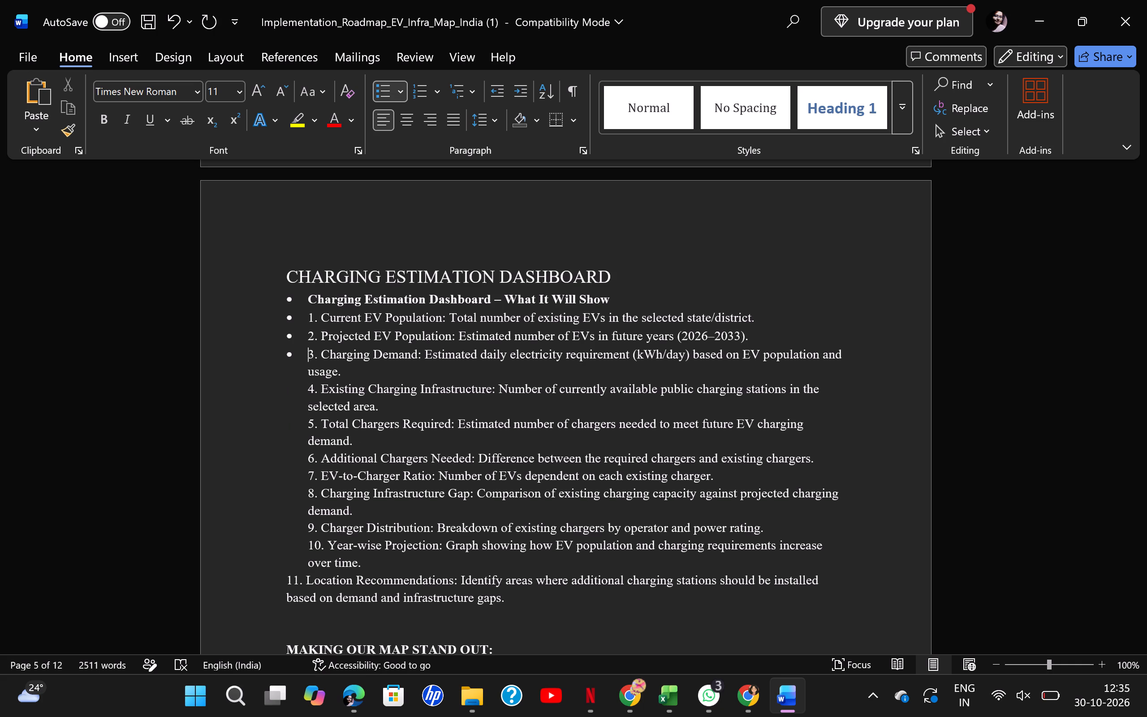
{"action": "key", "text": "BackSpace"}
{"action": "key", "text": "Up"}
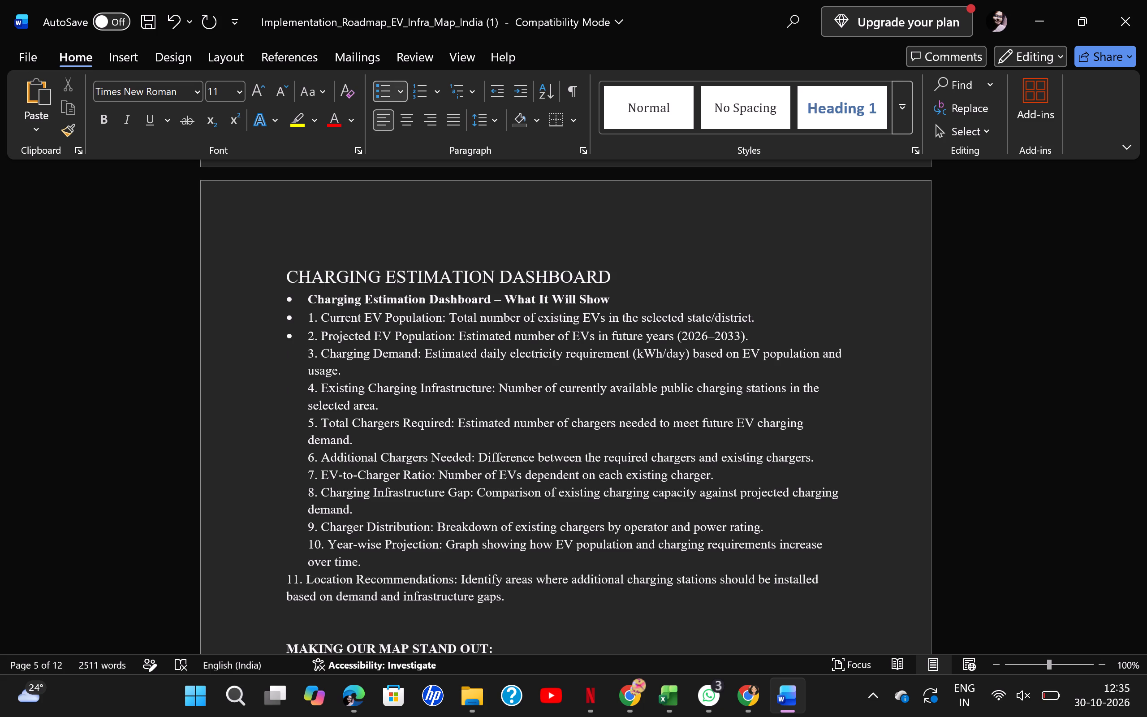
{"action": "key", "text": "BackSpace"}
{"action": "key", "text": "Up"}
{"action": "key", "text": "BackSpace"}
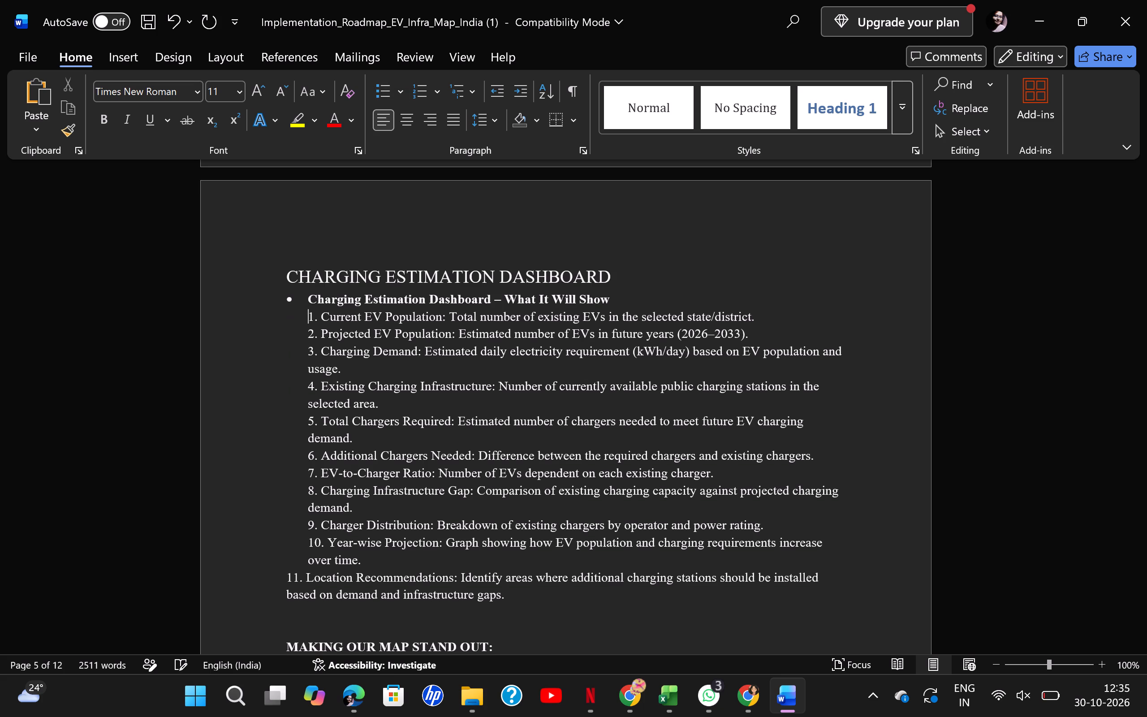
{"action": "key", "text": "Up"}
{"action": "key", "text": "backslash"}
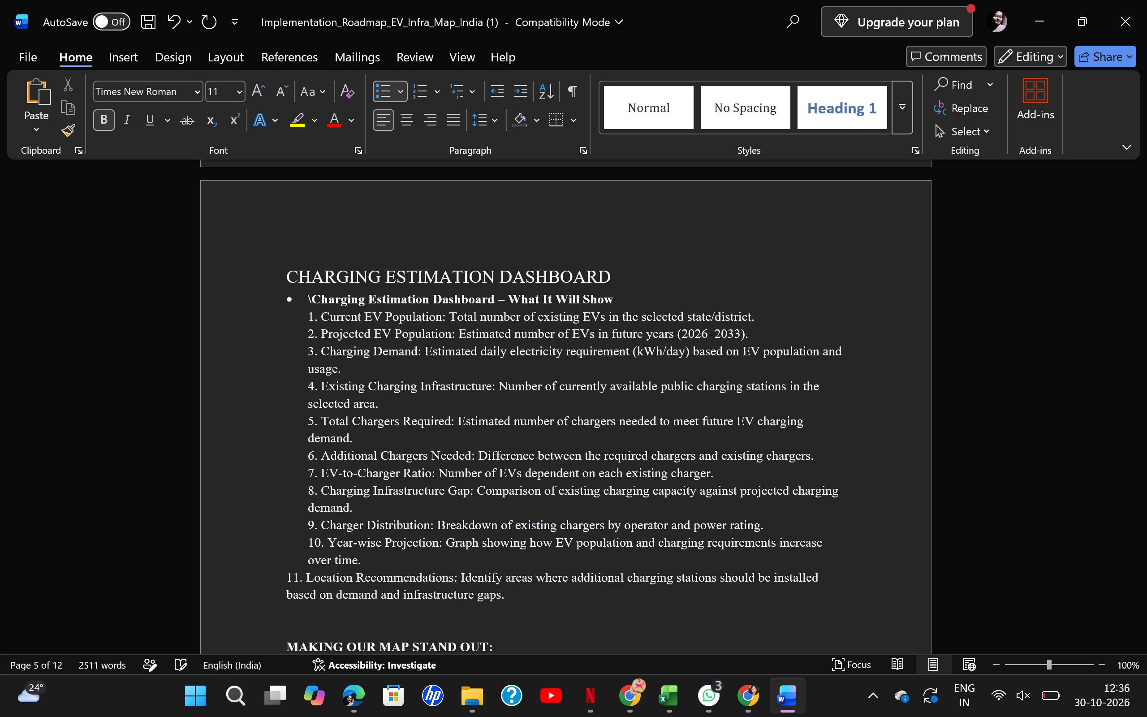
{"action": "key", "text": "BackSpace"}
{"action": "key", "text": "BackSpace"}
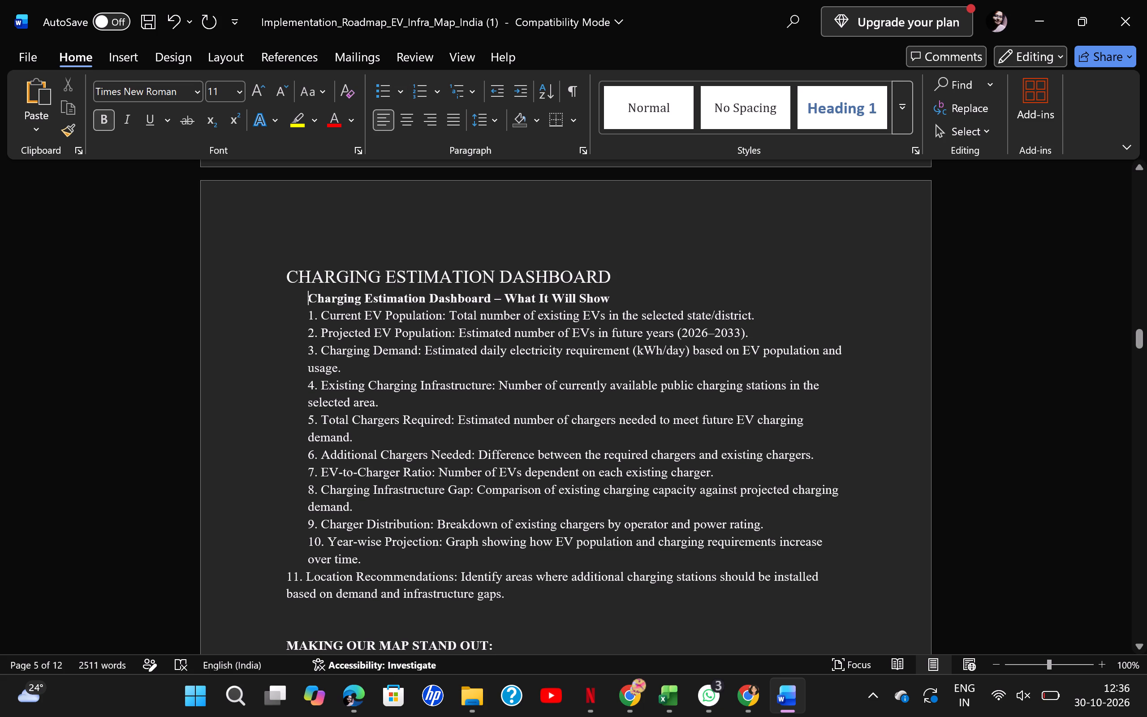
Indent item 11, Location Recommendations, like the other items by joining it to item 10 and splitting it off again after the period.
{"action": "left_click", "coordinate": [286, 577]}
{"action": "key", "text": "BackSpace"}
{"action": "key", "text": "BackSpace"}
{"action": "key", "text": "period"}
{"action": "key", "text": "Return"}
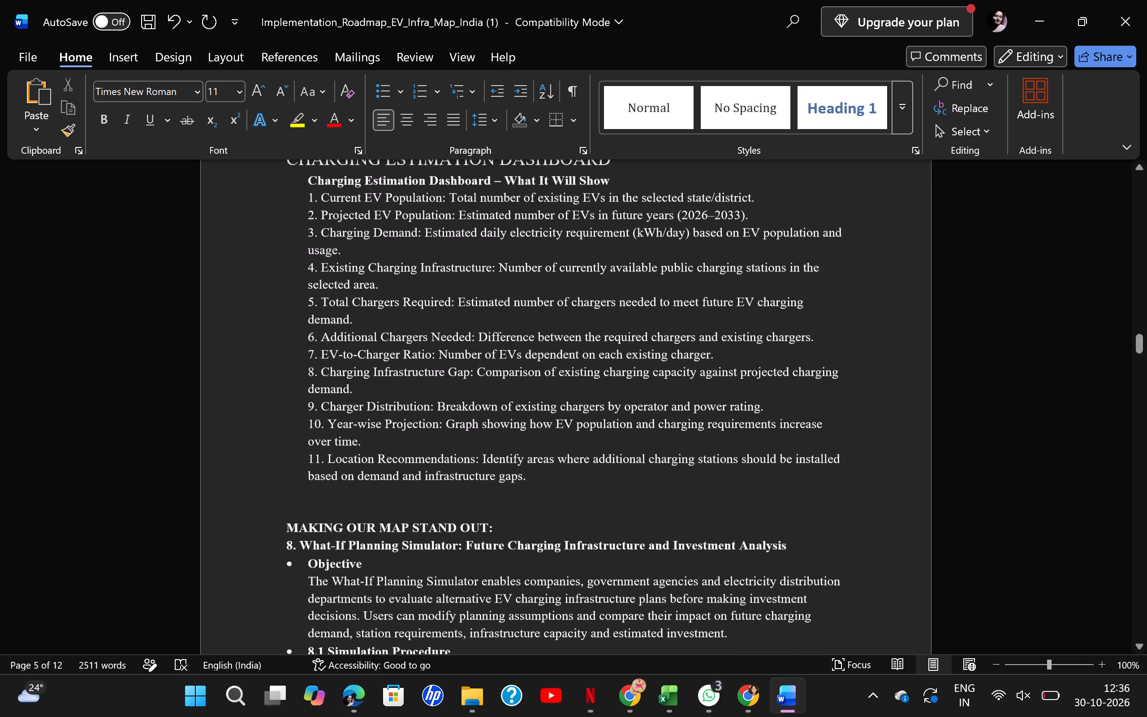
Set the font size of the MAKING OUR MAP STAND OUT: heading to 12.5 pt.
{"action": "left_click", "coordinate": [400, 599]}
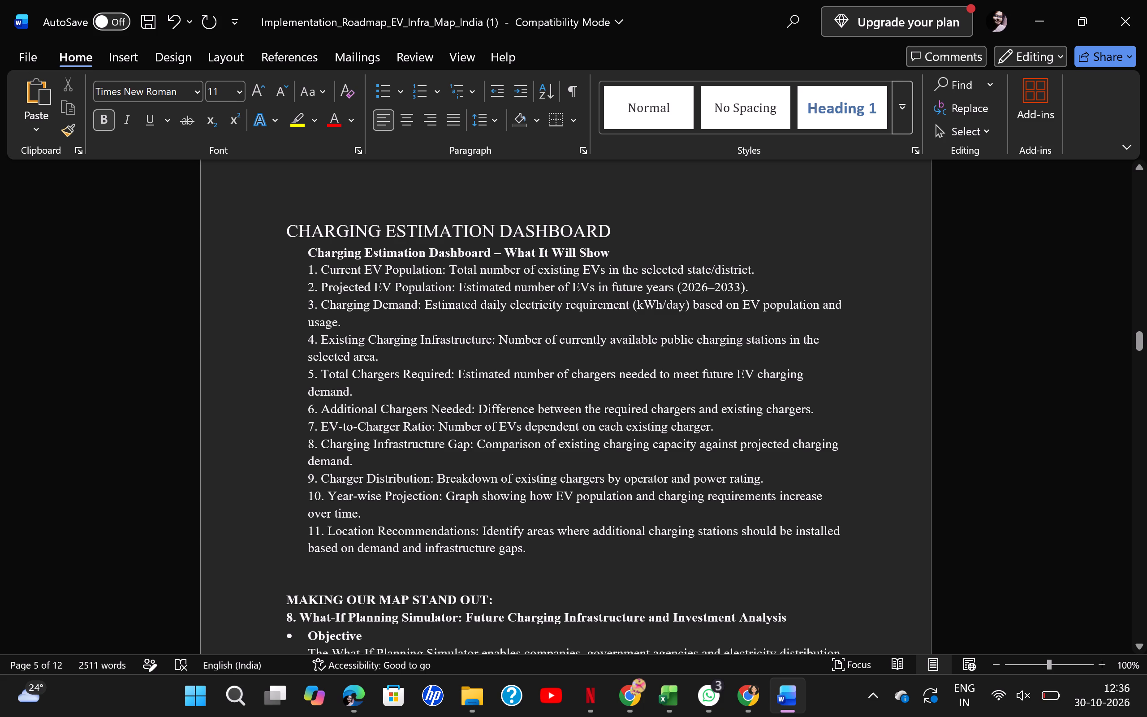
{"action": "left_click_drag", "start_coordinate": [504, 598], "coordinate": [300, 600]}
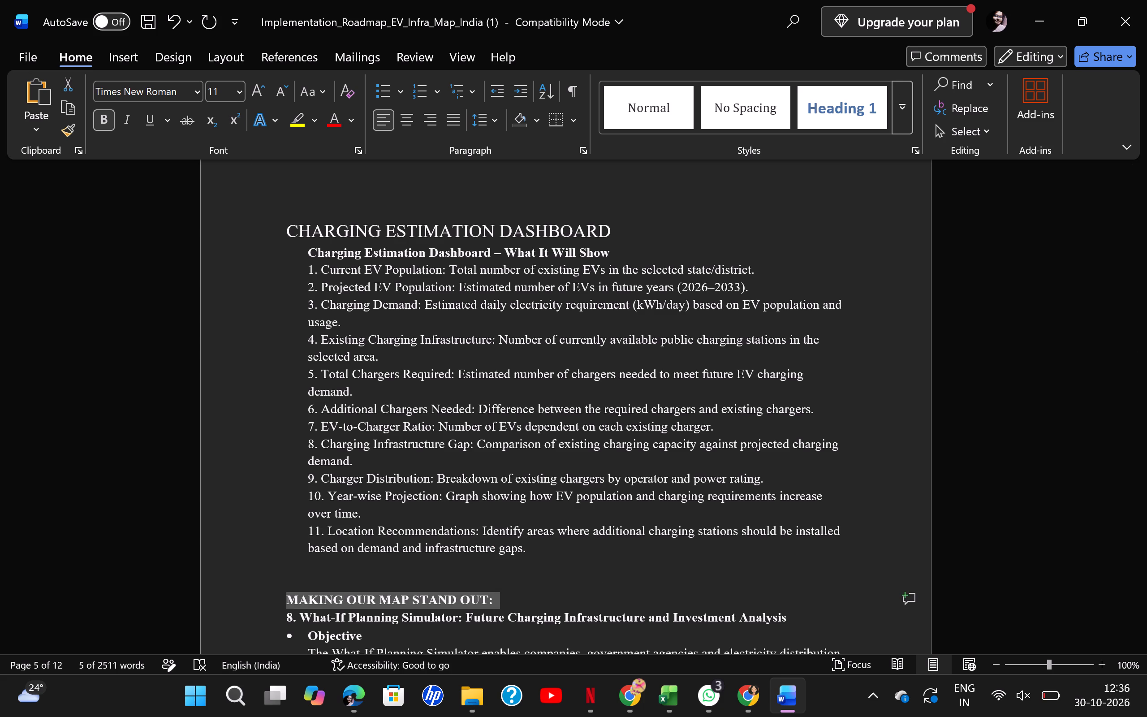
{"action": "left_click", "coordinate": [219, 85]}
{"action": "type", "text": "12.5"}
{"action": "key", "text": "Return"}
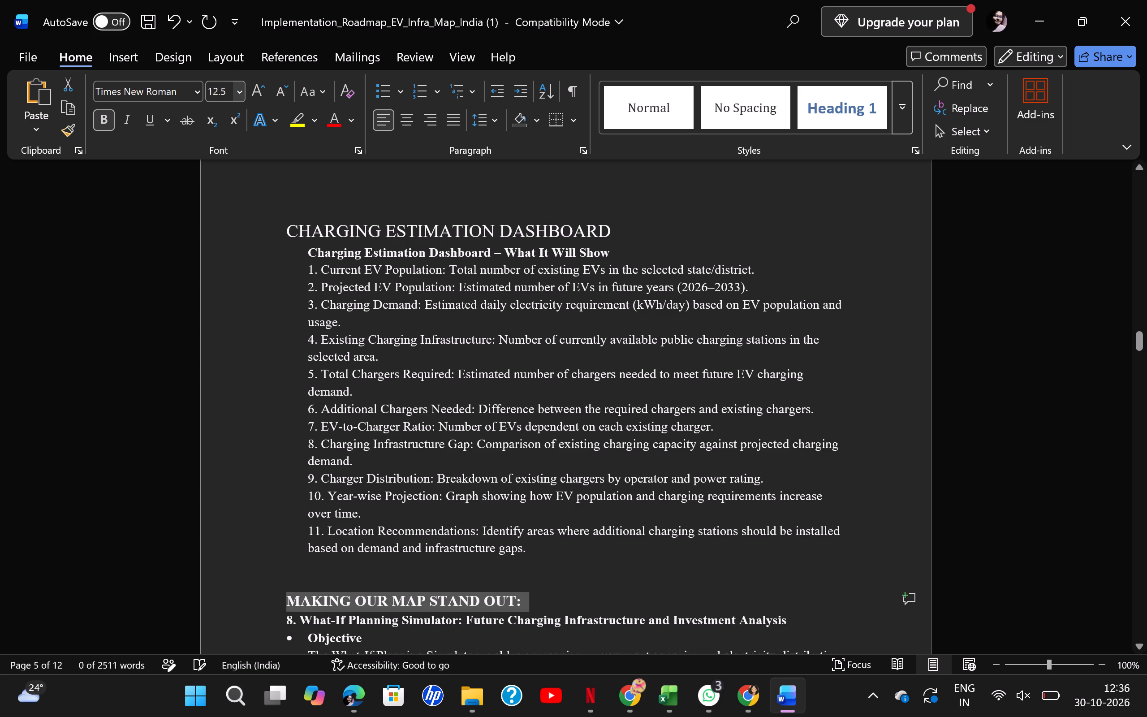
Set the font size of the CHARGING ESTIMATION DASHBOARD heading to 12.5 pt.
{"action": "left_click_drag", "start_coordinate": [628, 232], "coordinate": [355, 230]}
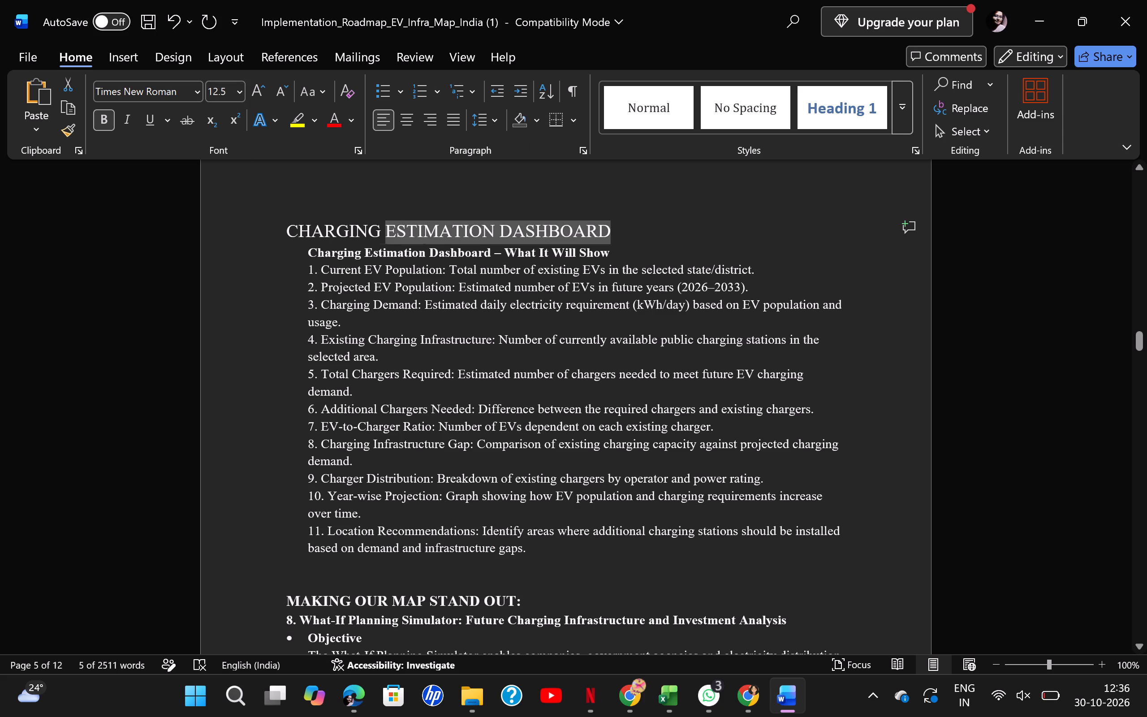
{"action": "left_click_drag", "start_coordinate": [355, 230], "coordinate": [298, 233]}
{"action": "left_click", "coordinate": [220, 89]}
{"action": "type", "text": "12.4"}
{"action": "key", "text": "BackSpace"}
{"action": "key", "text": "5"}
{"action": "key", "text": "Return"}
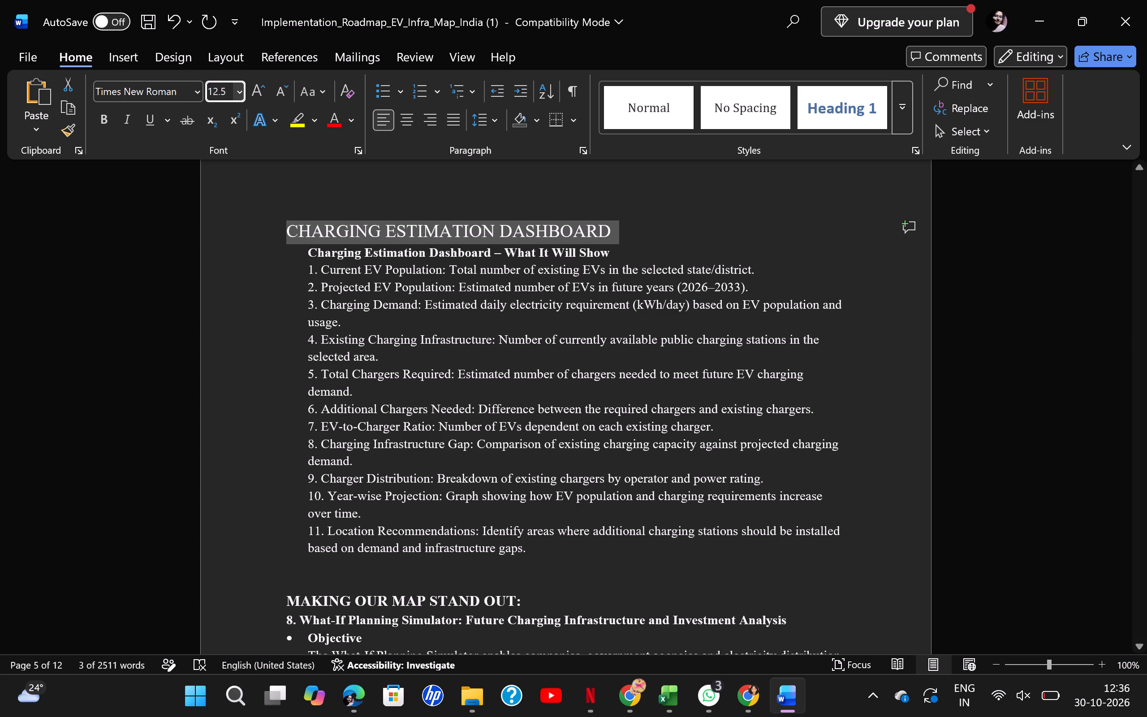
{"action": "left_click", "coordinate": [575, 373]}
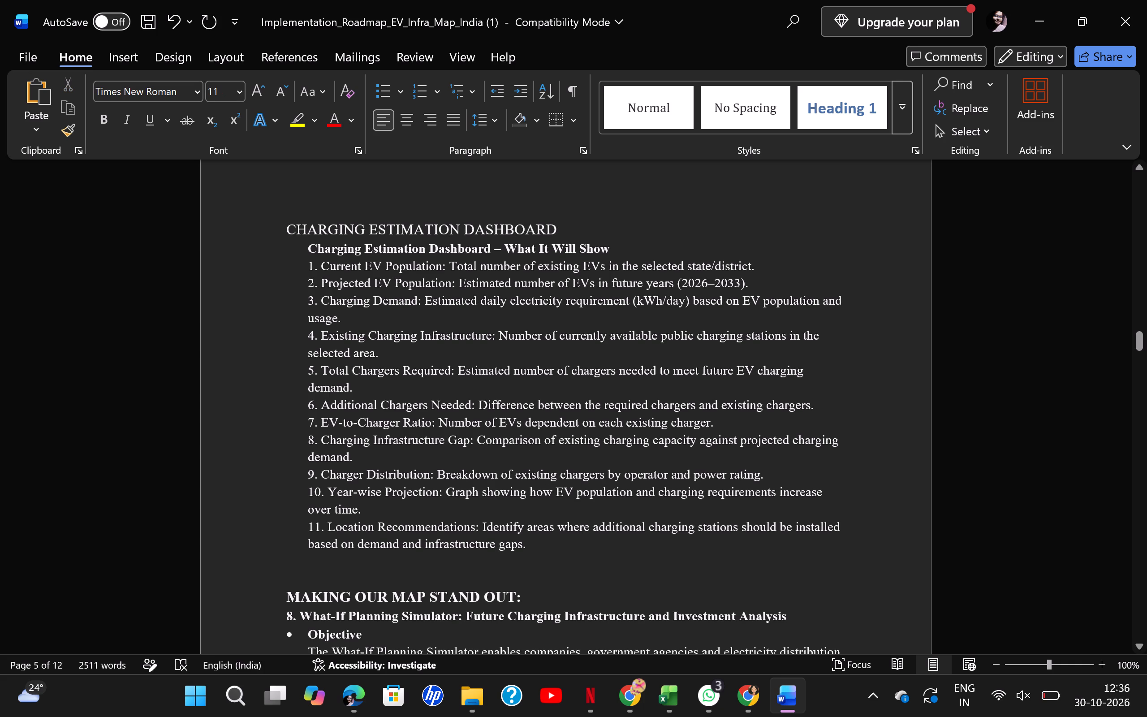
Delete the CHARGING ESTIMATION DASHBOARD heading line above the bold "Charging Estimation Dashboard – What It Will Show" title.
{"action": "left_click_drag", "start_coordinate": [589, 229], "coordinate": [288, 234]}
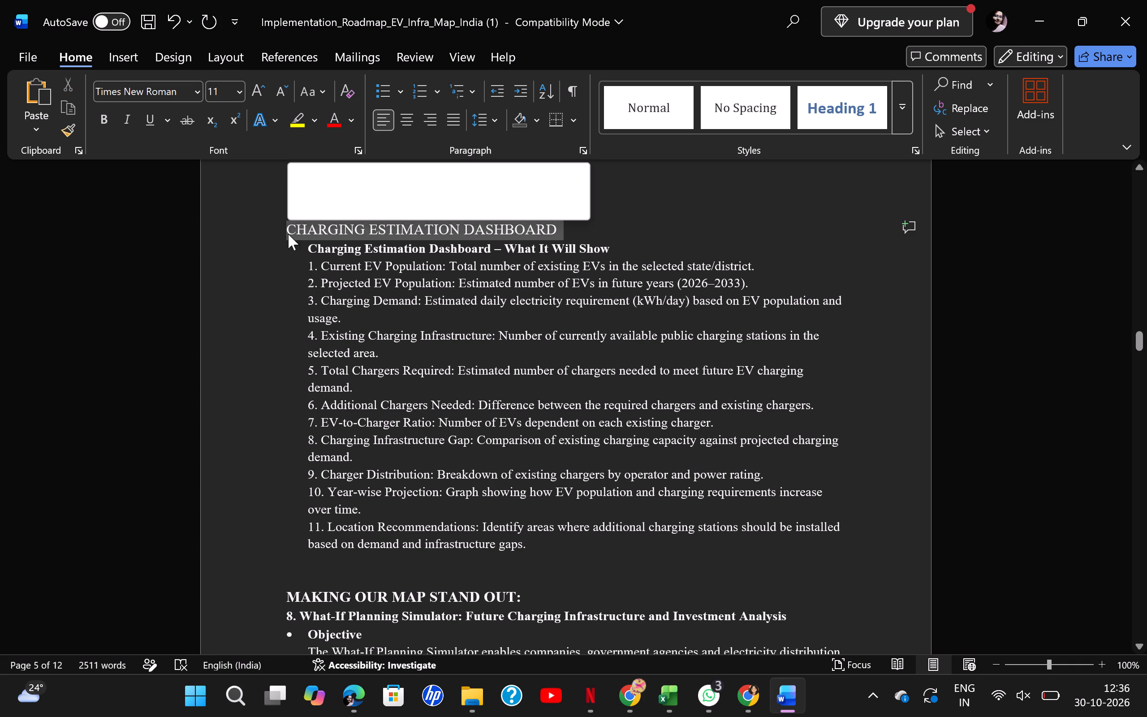
{"action": "key", "text": "BackSpace"}
{"action": "double_click", "coordinate": [625, 219]}
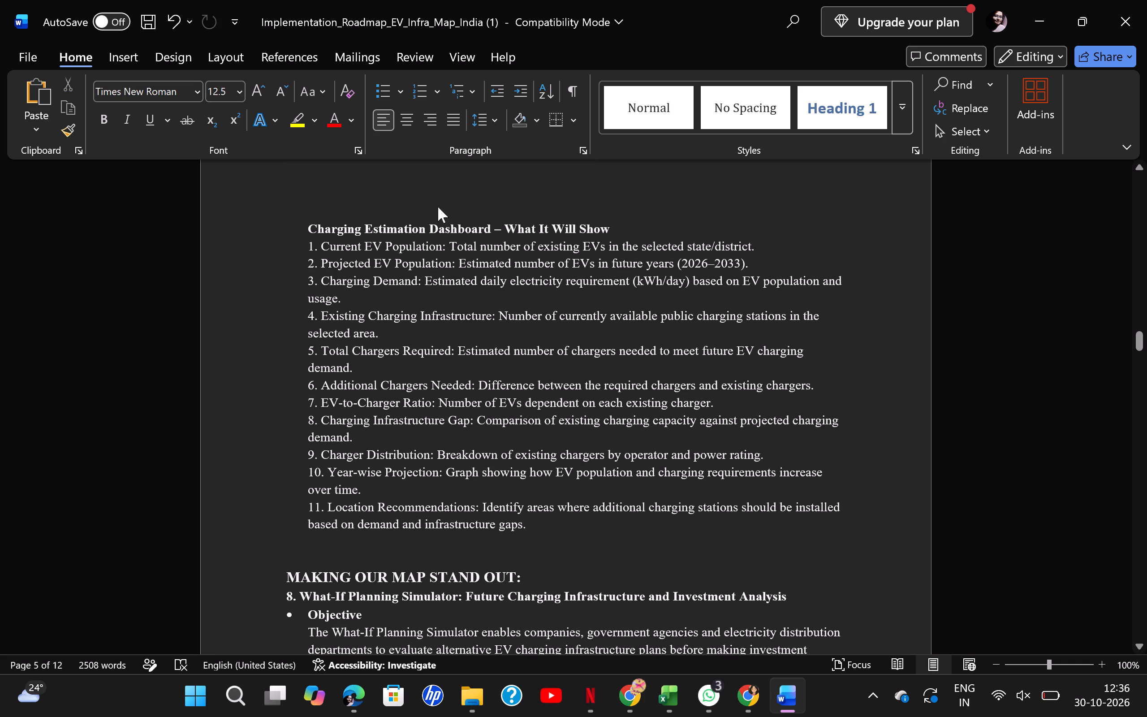
{"action": "double_click", "coordinate": [446, 268]}
Set the font size of the bold "Charging Estimation Dashboard – What It Will Show" title to 12.5 pt.
{"action": "left_click_drag", "start_coordinate": [615, 230], "coordinate": [305, 226]}
{"action": "left_click", "coordinate": [213, 91]}
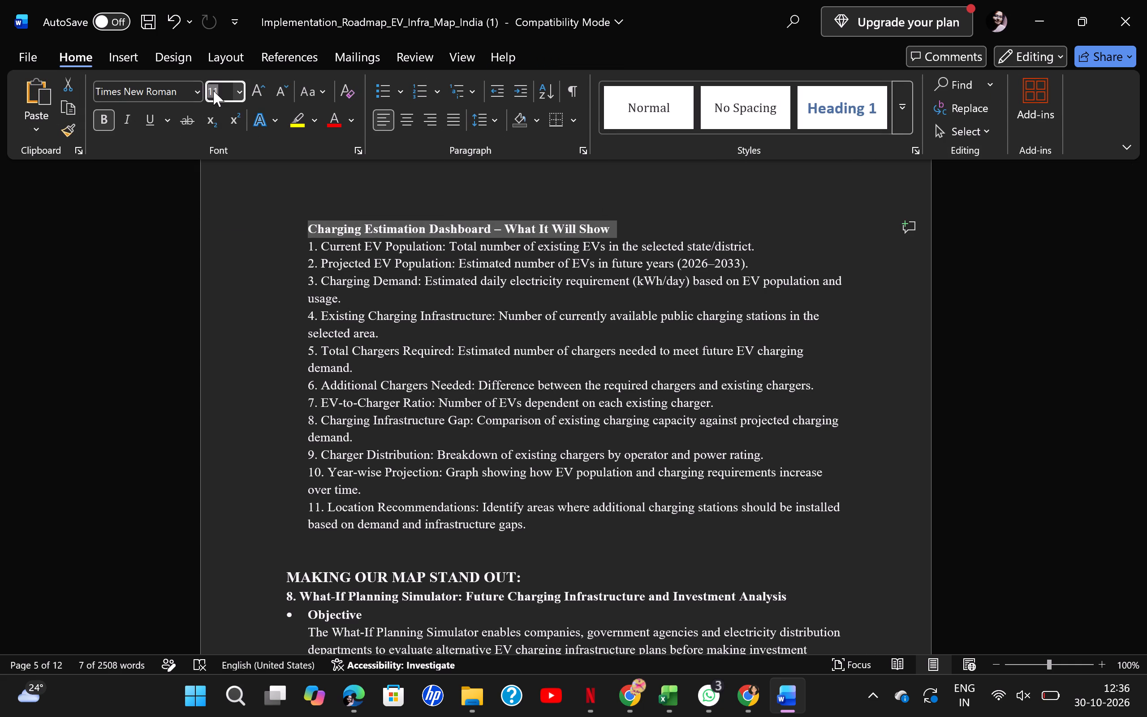
{"action": "type", "text": "12.5"}
{"action": "key", "text": "Return"}
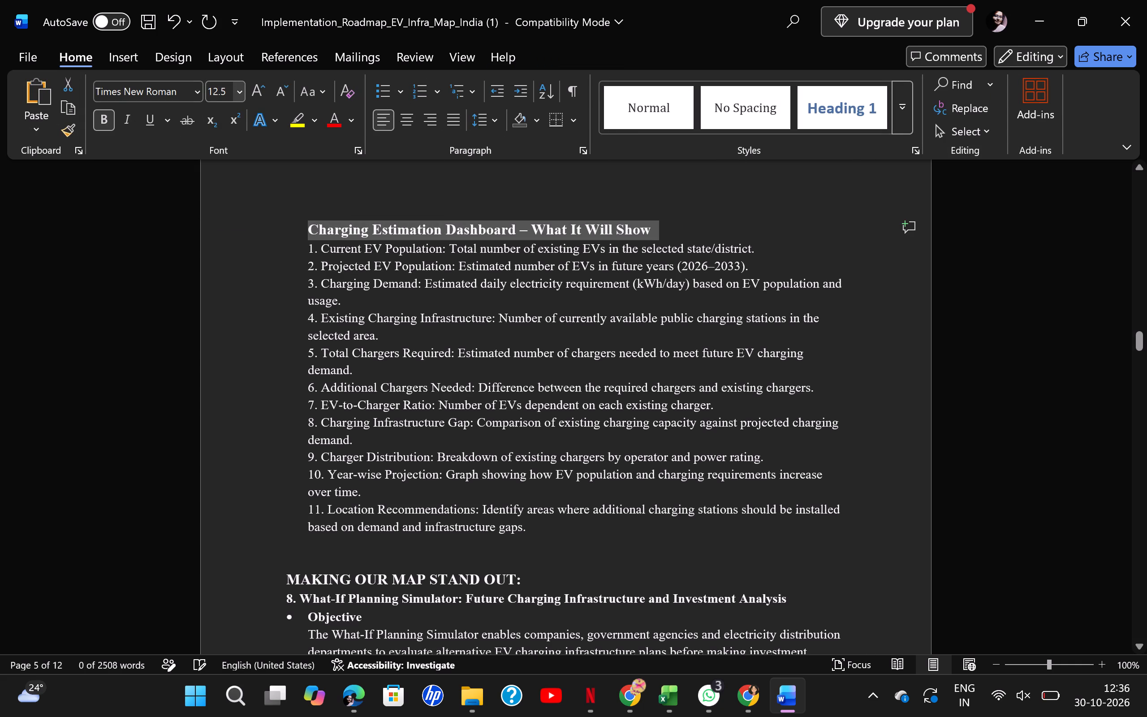
{"action": "left_click", "coordinate": [305, 227]}
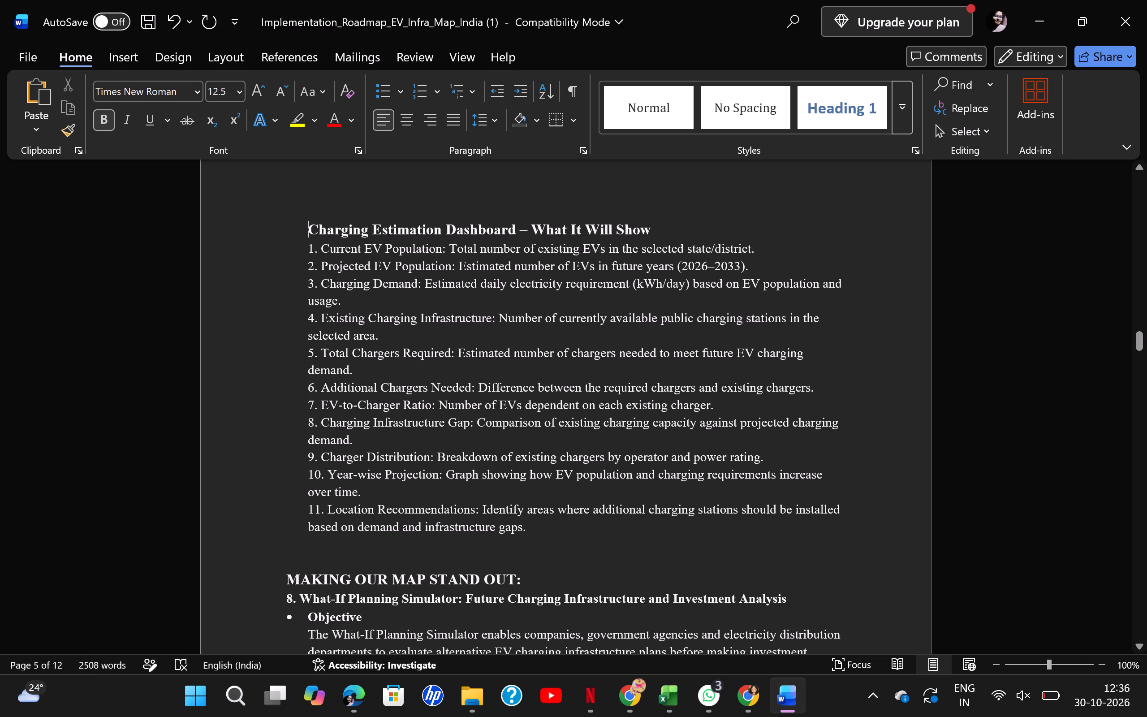
Remove the indent from the "Charging Estimation Dashboard – What It Will Show" title so it aligns with the other section headings.
{"action": "key", "text": "BackSpace"}
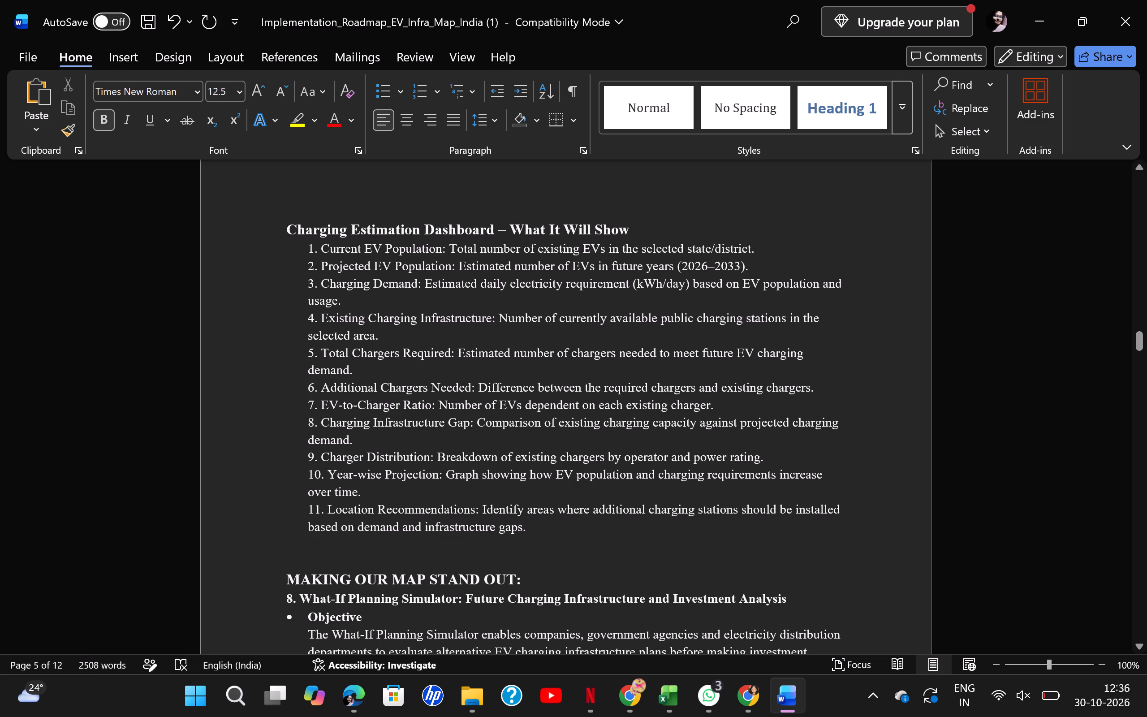
Review the layout and heading formatting of the earlier sections, from Implementation Objective through Data Sources and The Map to the Prioritisation formulas.
{"action": "left_click", "coordinate": [449, 589]}
{"action": "scroll", "coordinate": [476, 544], "scroll_direction": "up", "scroll_amount": 9}
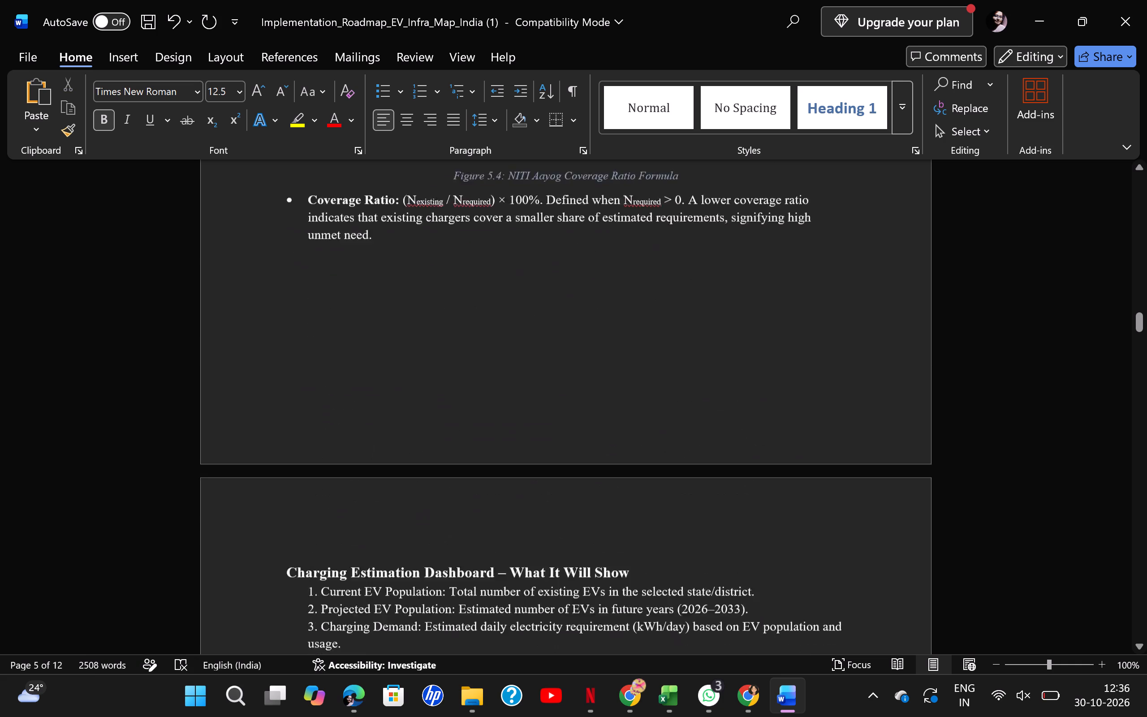
{"action": "scroll", "coordinate": [476, 544], "scroll_direction": "up", "scroll_amount": 15}
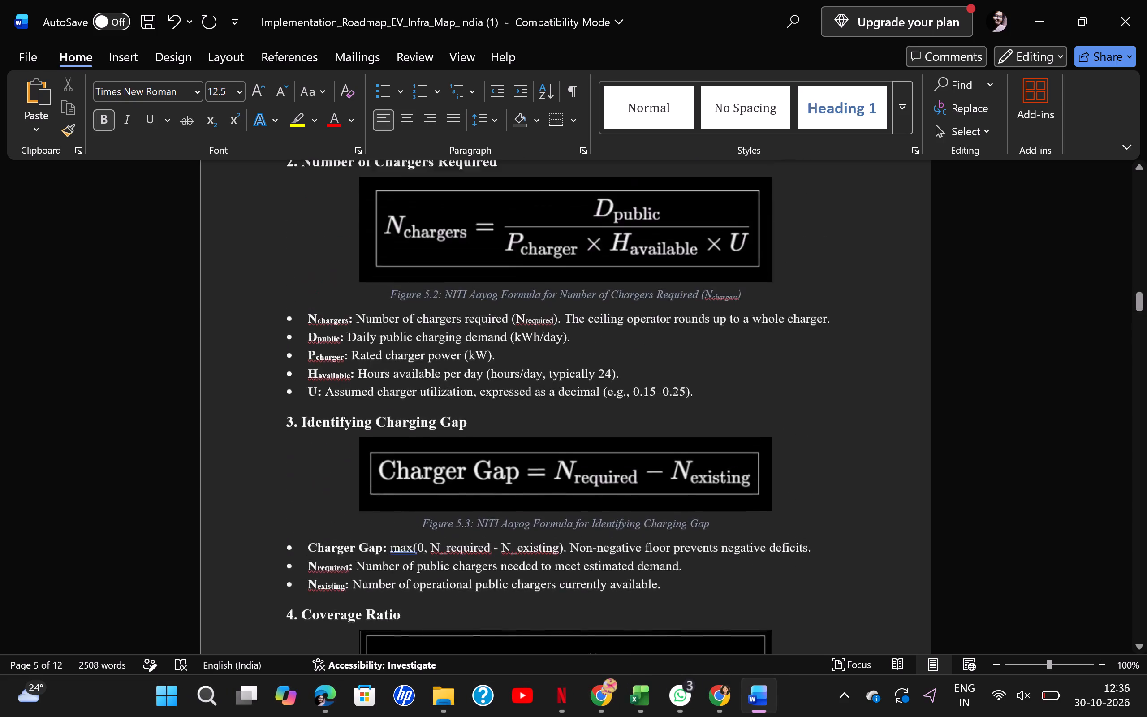
{"action": "scroll", "coordinate": [476, 544], "scroll_direction": "up", "scroll_amount": 6}
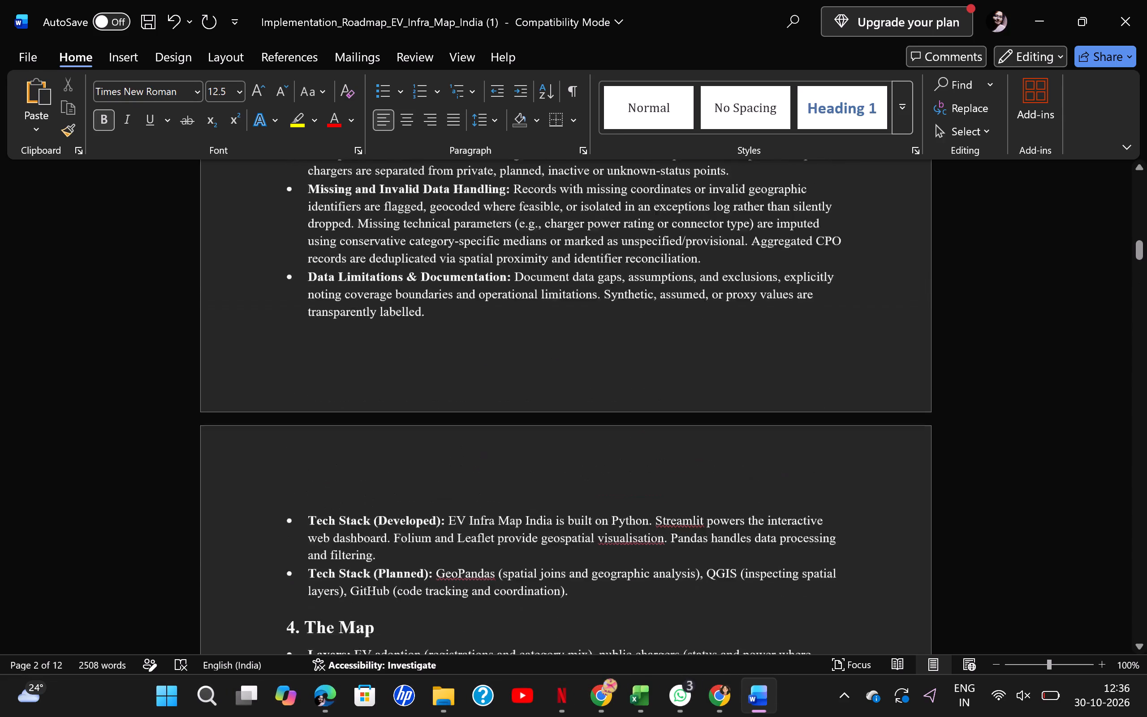
{"action": "scroll", "coordinate": [476, 544], "scroll_direction": "up", "scroll_amount": 7}
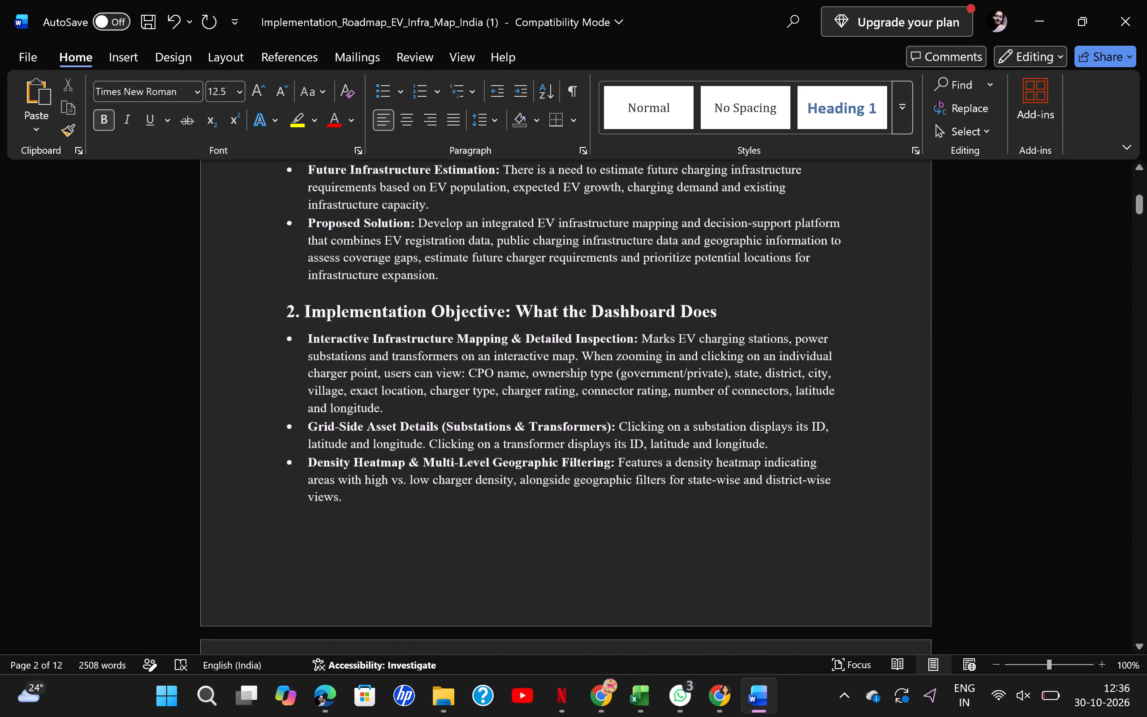
{"action": "scroll", "coordinate": [476, 544], "scroll_direction": "up", "scroll_amount": 2}
{"action": "scroll", "coordinate": [476, 544], "scroll_direction": "down", "scroll_amount": 2}
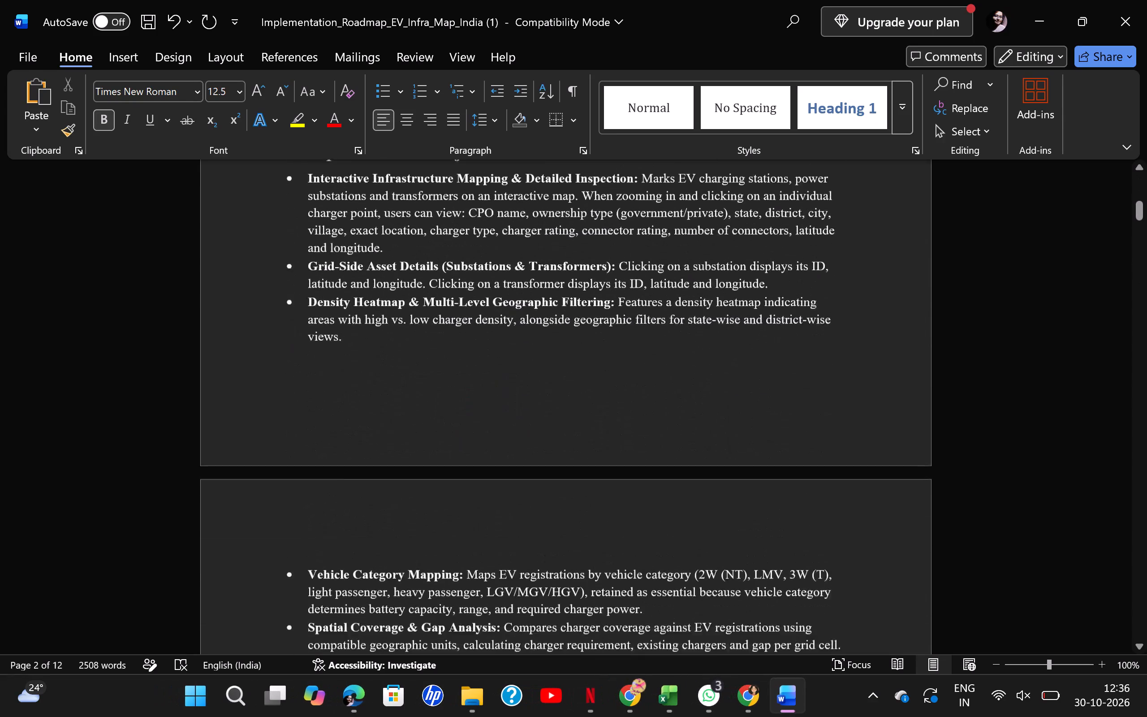
{"action": "scroll", "coordinate": [476, 544], "scroll_direction": "down", "scroll_amount": 4}
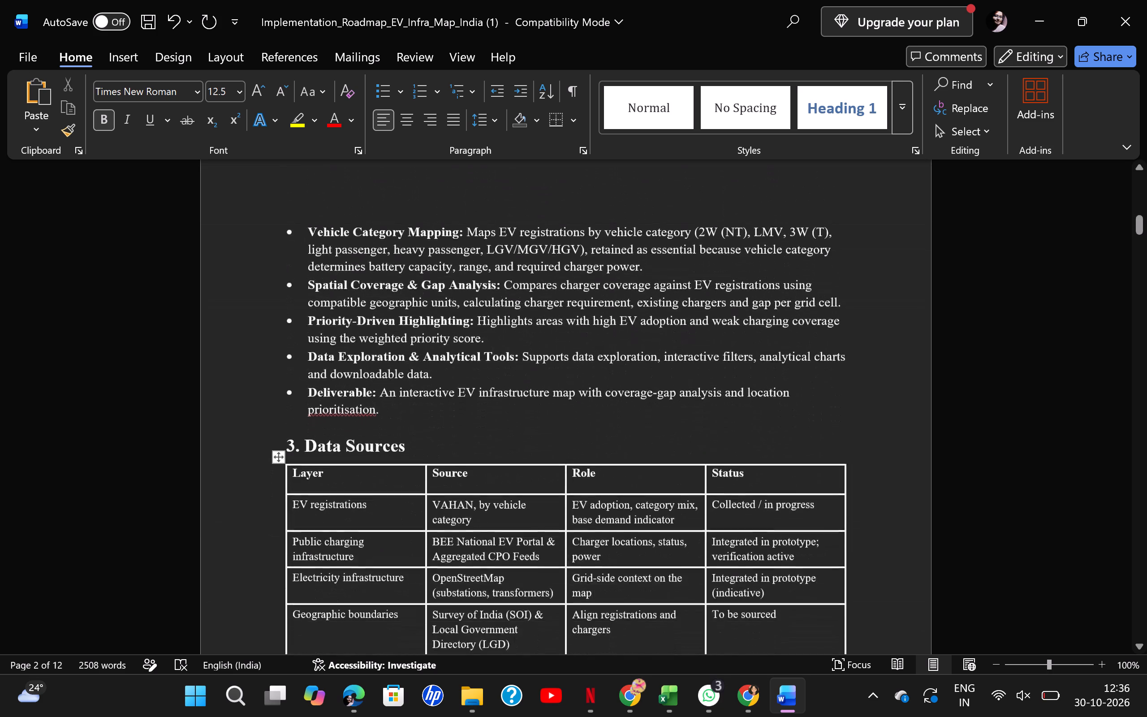
{"action": "scroll", "coordinate": [476, 544], "scroll_direction": "down", "scroll_amount": 7}
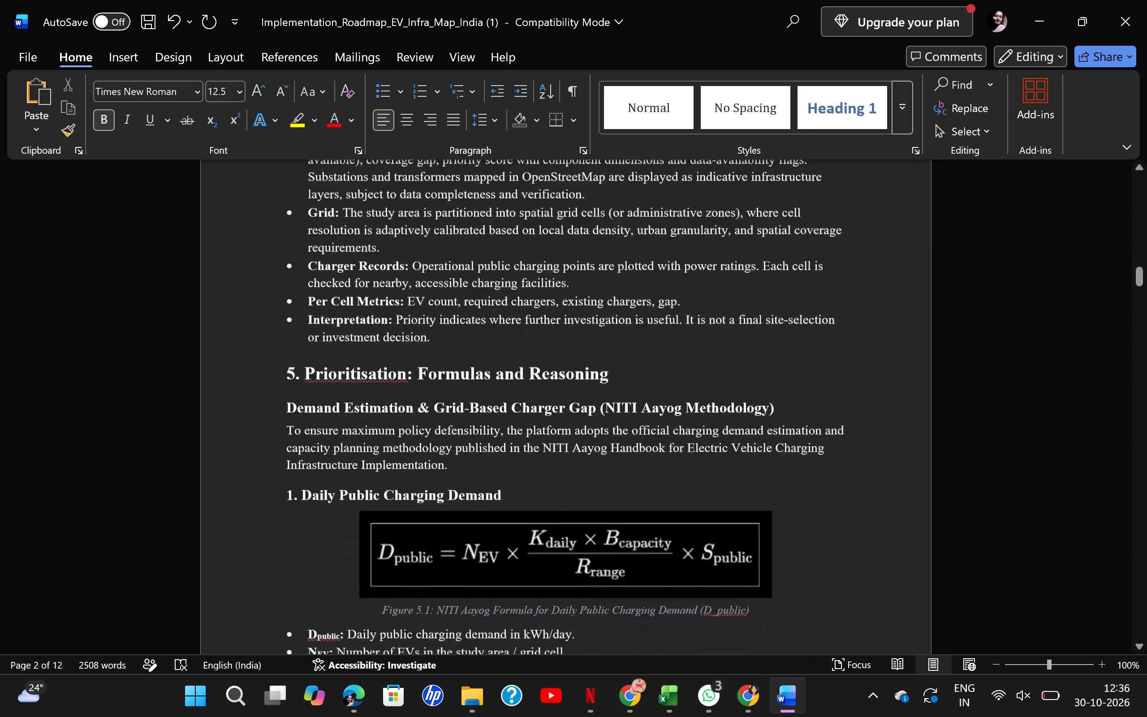
{"action": "scroll", "coordinate": [476, 544], "scroll_direction": "down", "scroll_amount": 2}
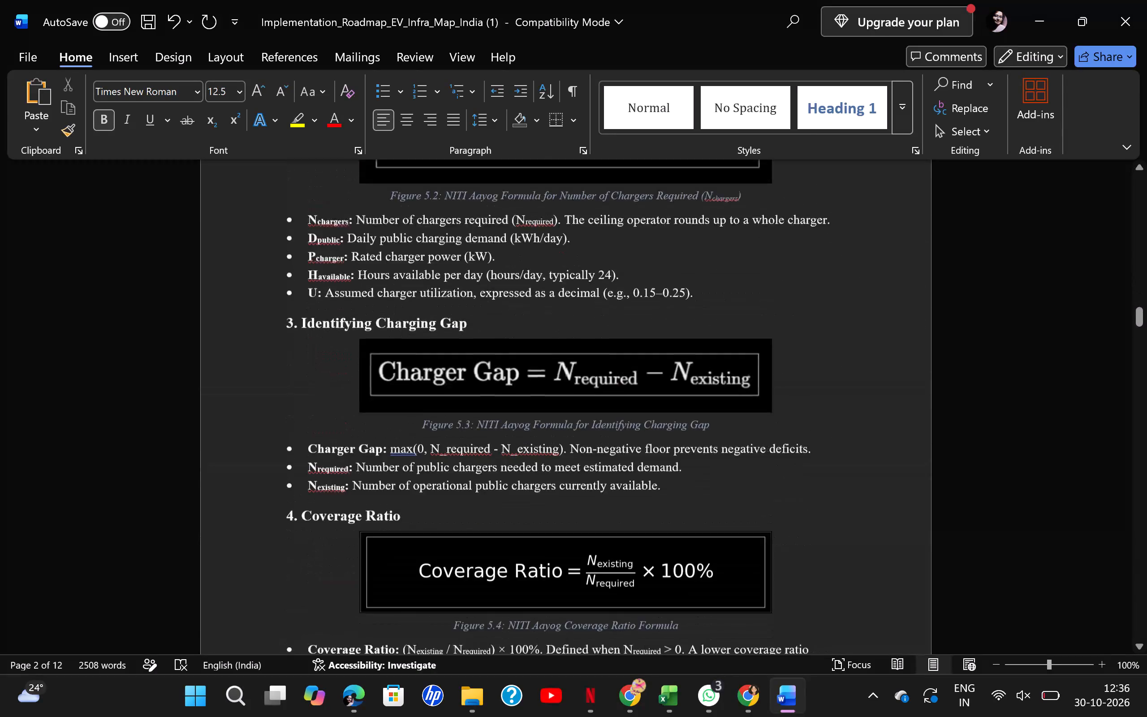